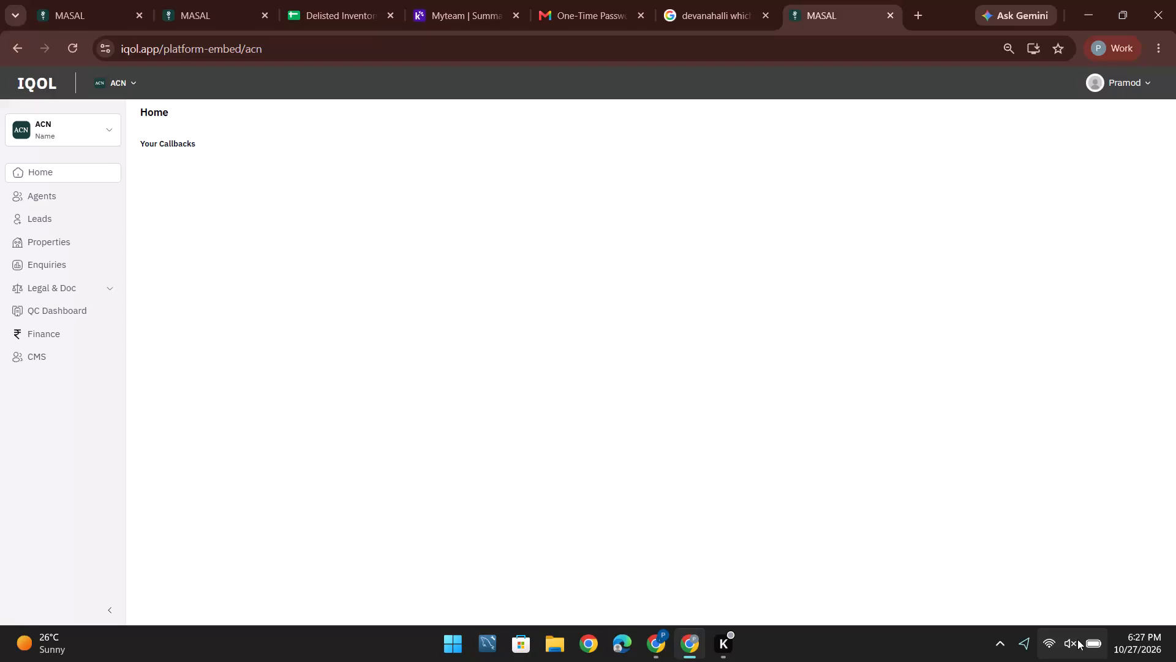
Increase the display brightness in the system's quick settings.
left_click(1077, 639)
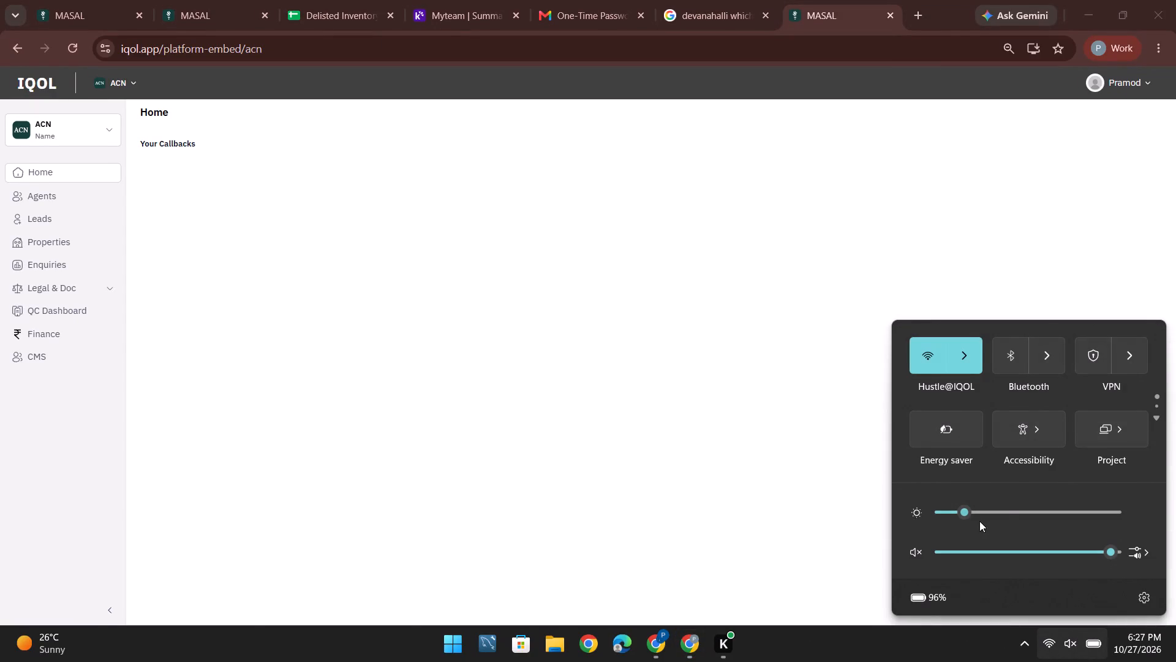
left_click(1005, 513)
Switch to the second MASAL page, which shows the single-lead search, and open its Agents list.
left_click(83, 10)
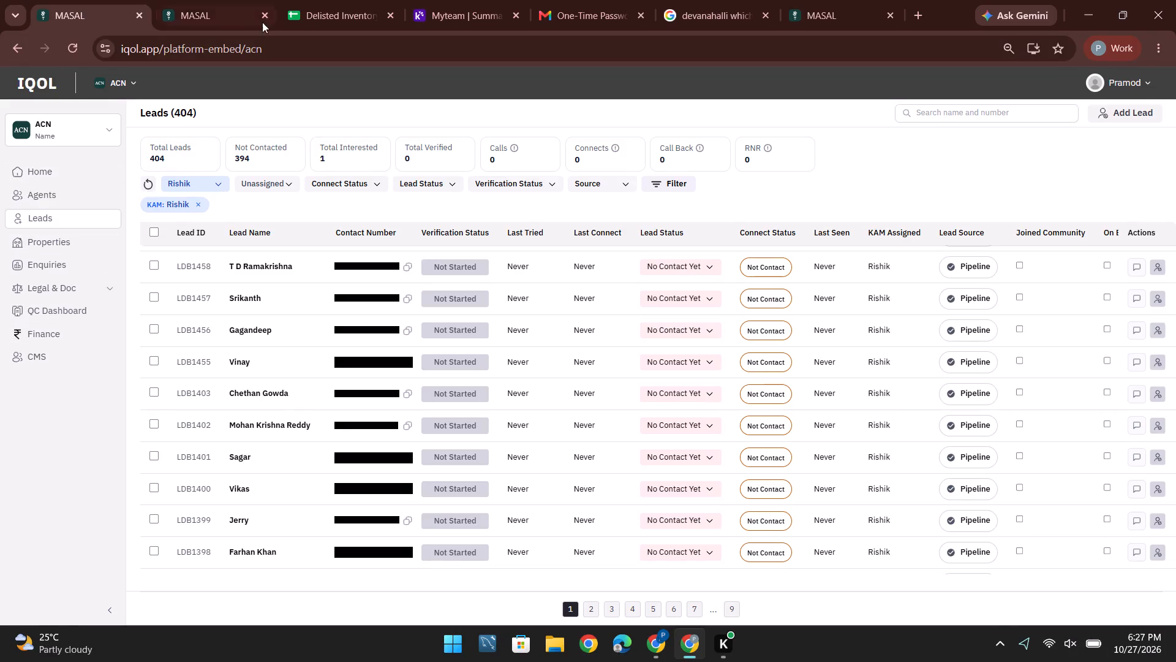
left_click(253, 7)
left_click(47, 195)
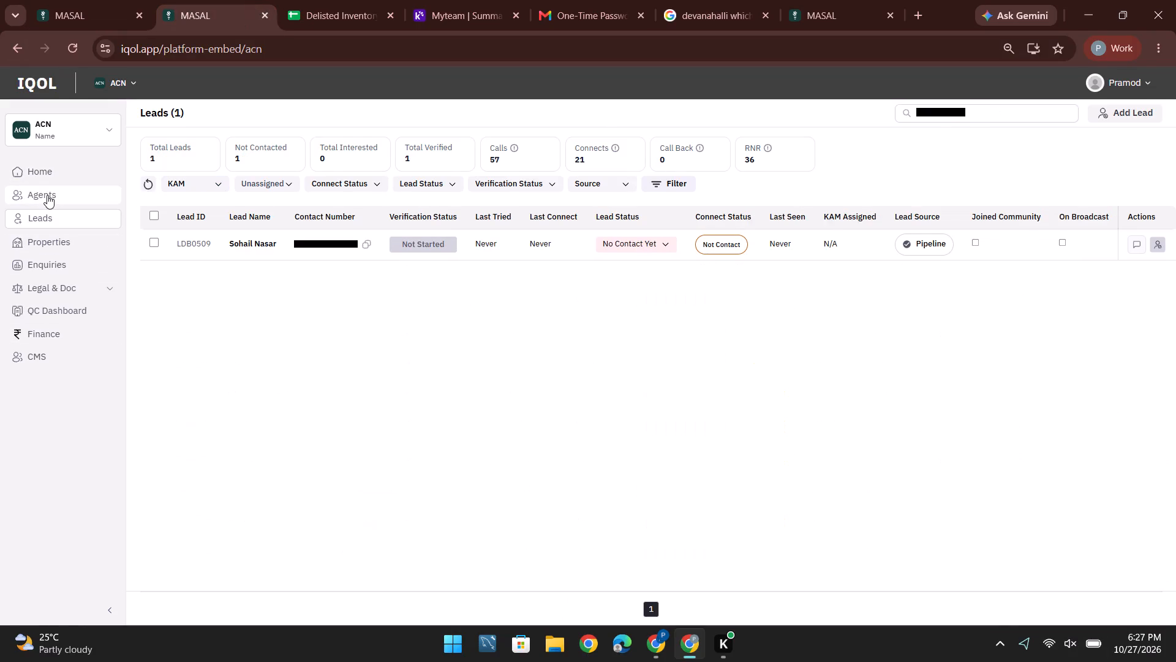
Open the KAM filter of the Agents list and look through the available KAM names.
left_click(192, 190)
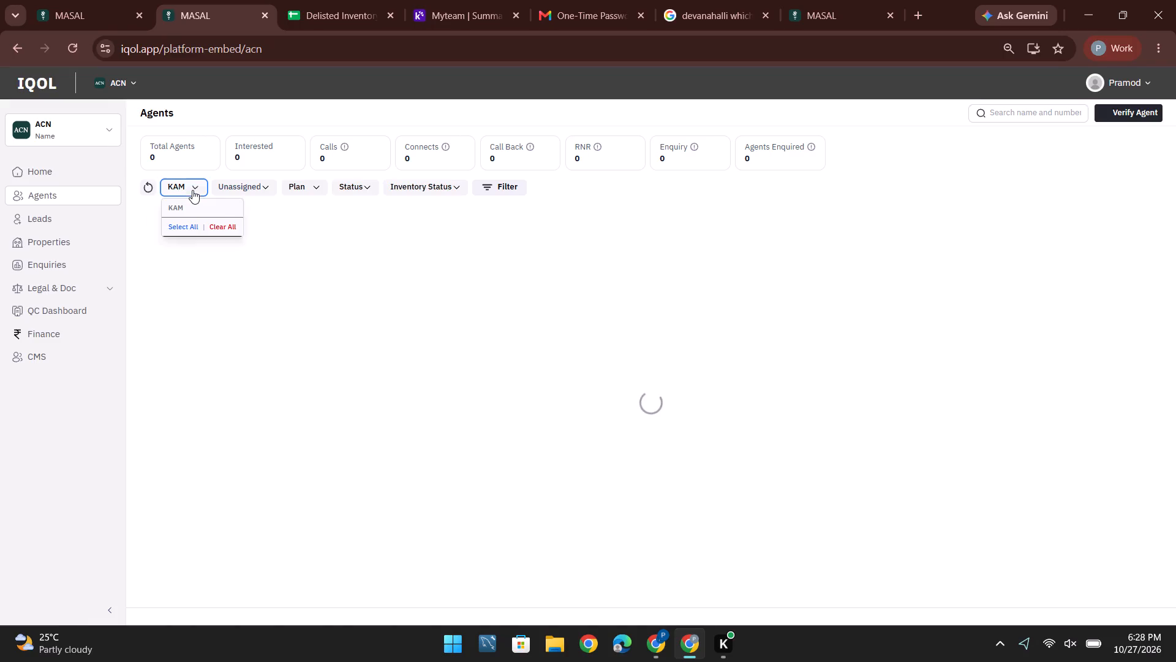
left_click(276, 311)
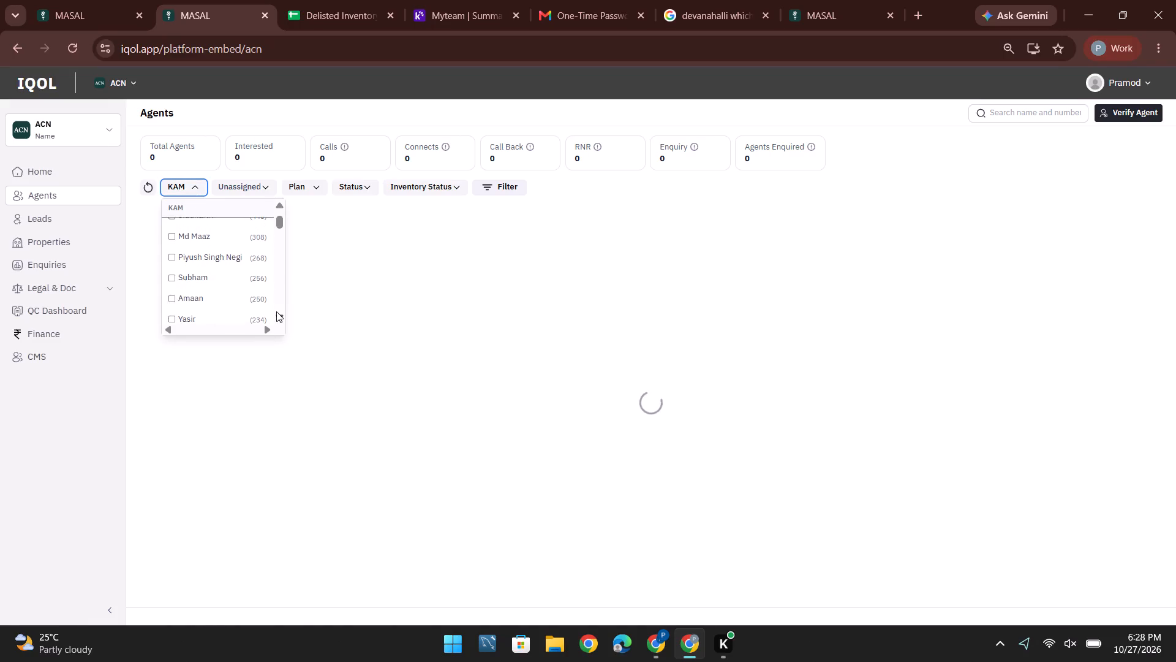
left_click(276, 311)
left_click(276, 311)
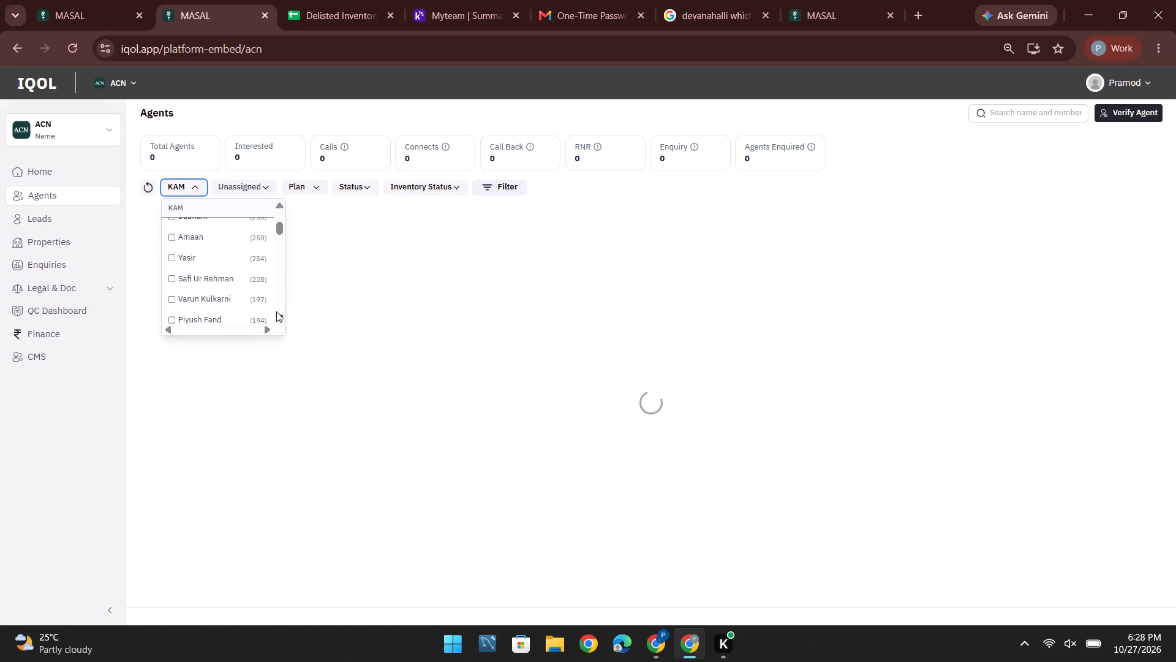
Filter the agents list by the KAM named Bilal.
left_click(276, 311)
left_click(276, 311)
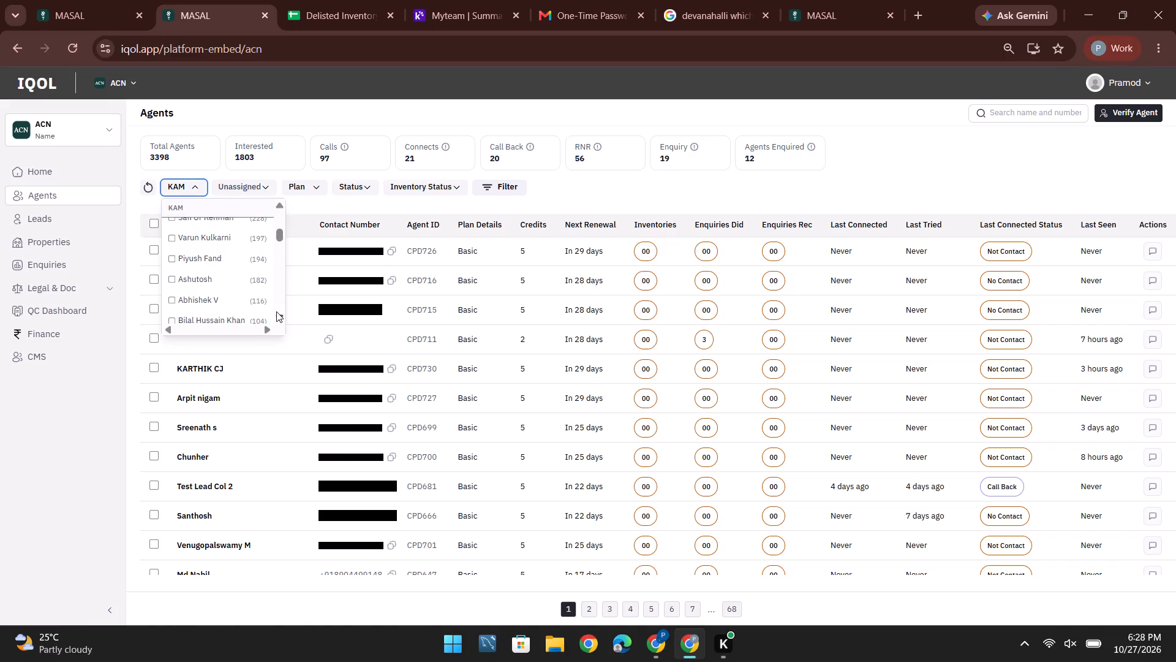
left_click(276, 311)
left_click(276, 311)
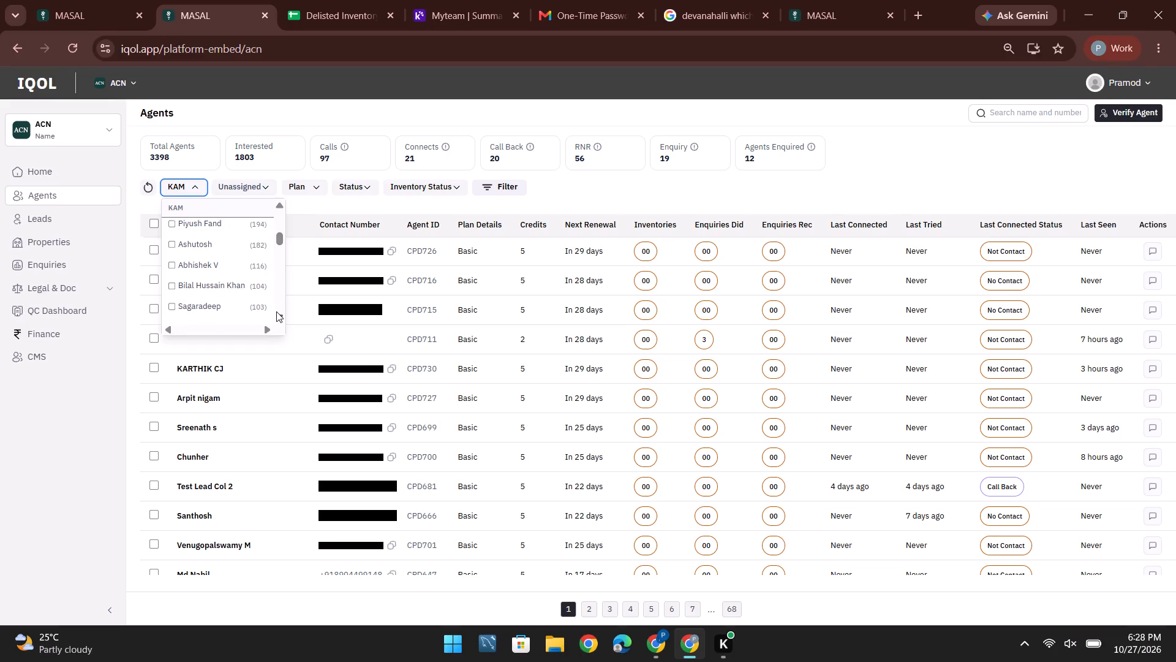
left_click(276, 311)
double_click(276, 311)
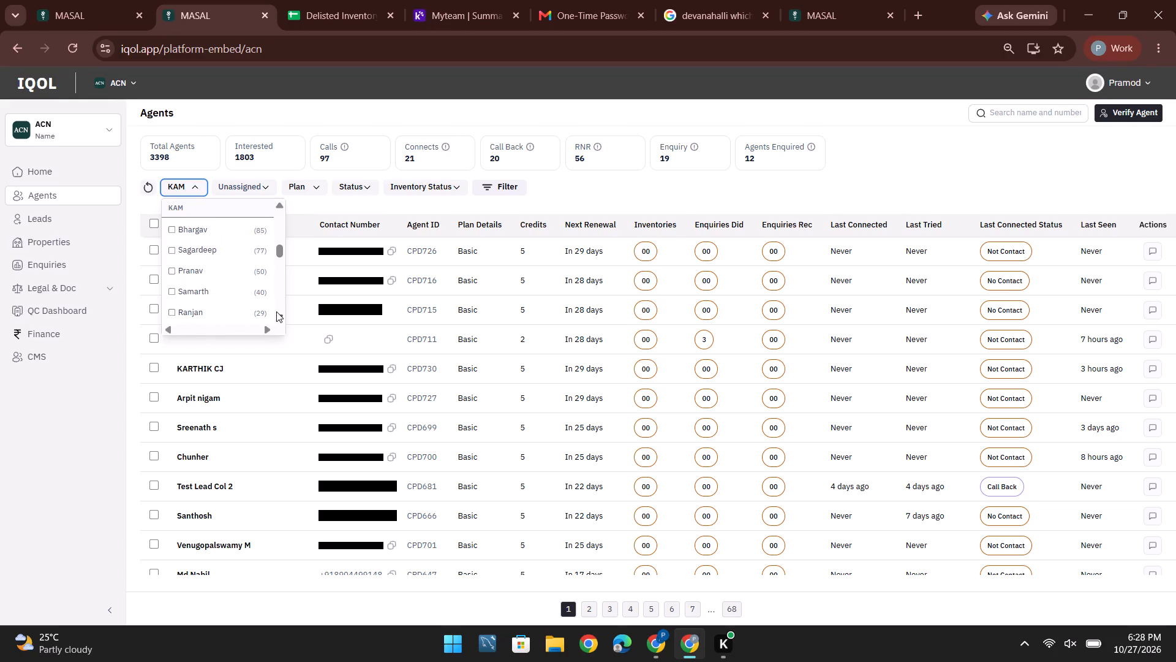
left_click(276, 311)
left_click(276, 311)
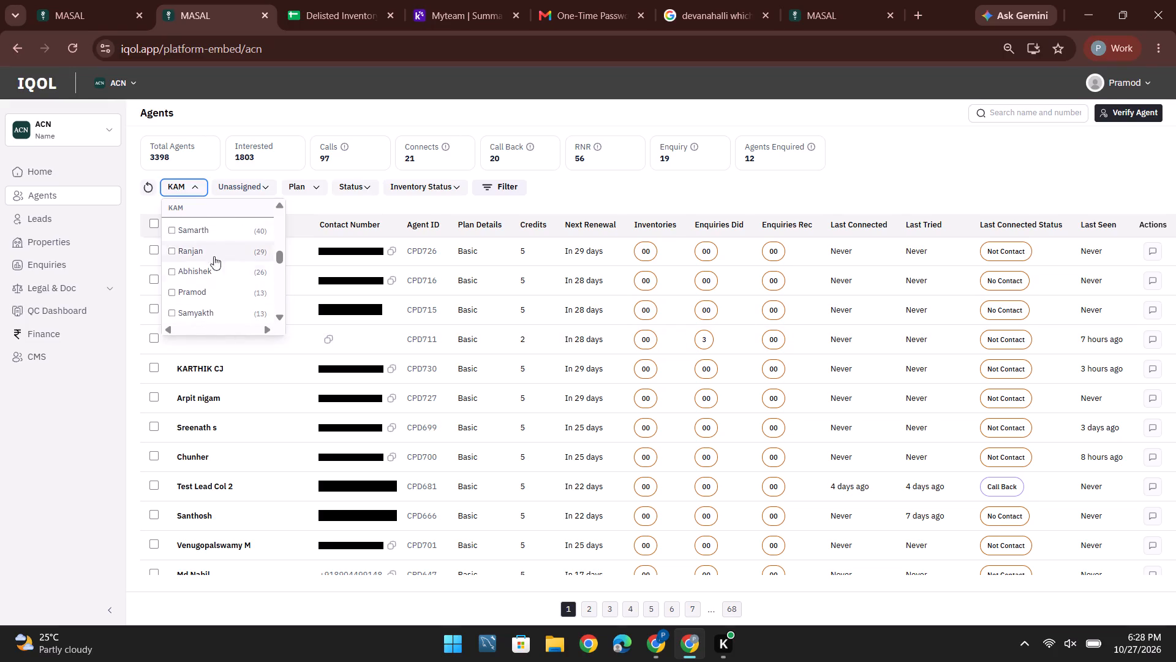
scroll(221, 281, "right", 2)
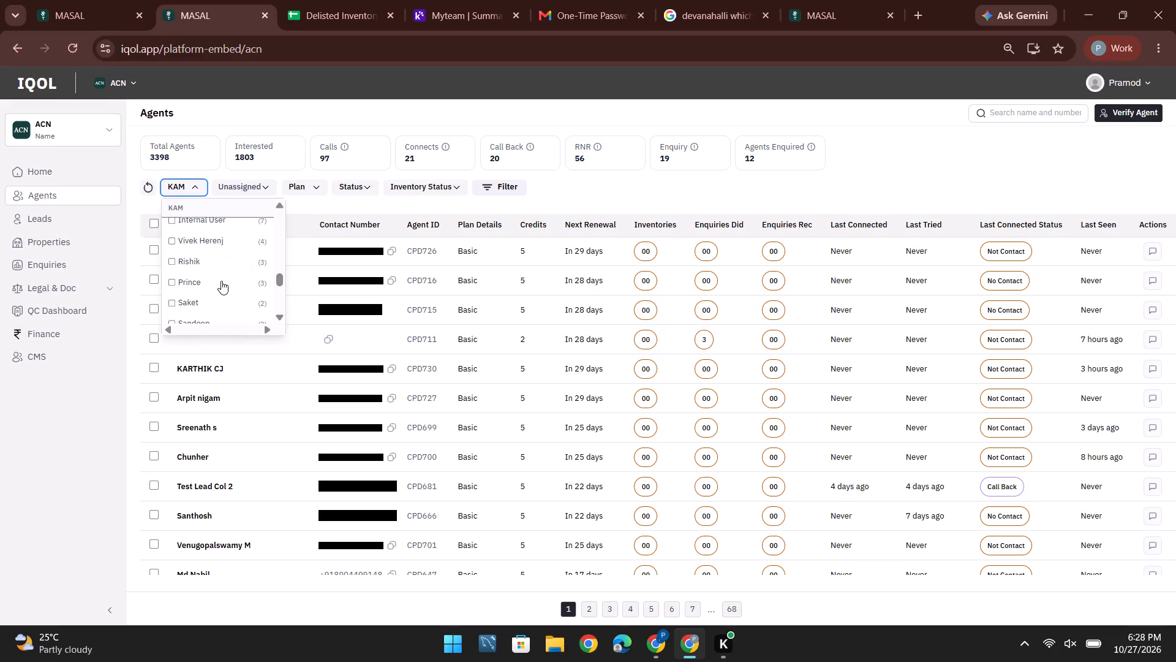
scroll(221, 281, "right", 5)
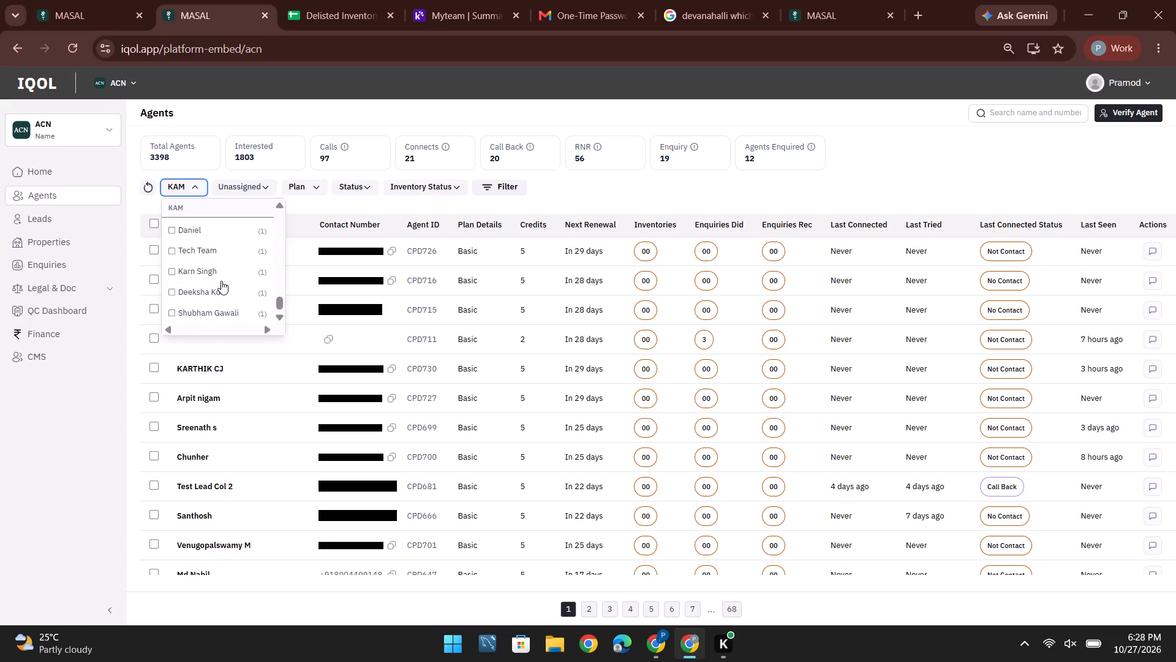
scroll(221, 281, "up", 5)
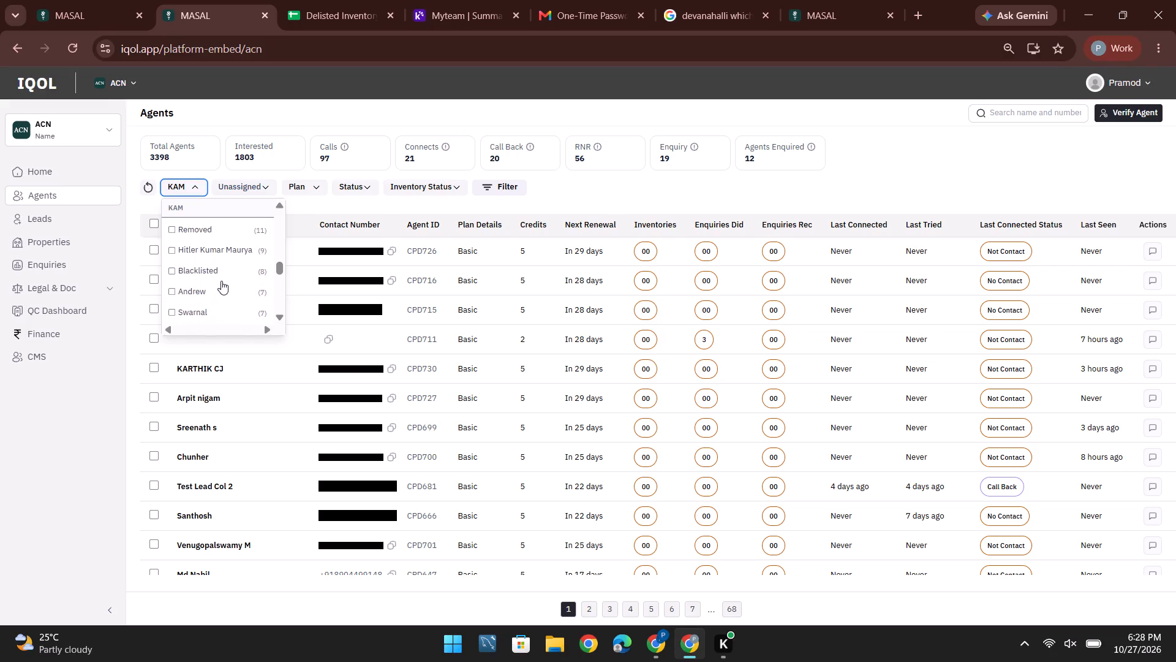
scroll(221, 281, "up", 5)
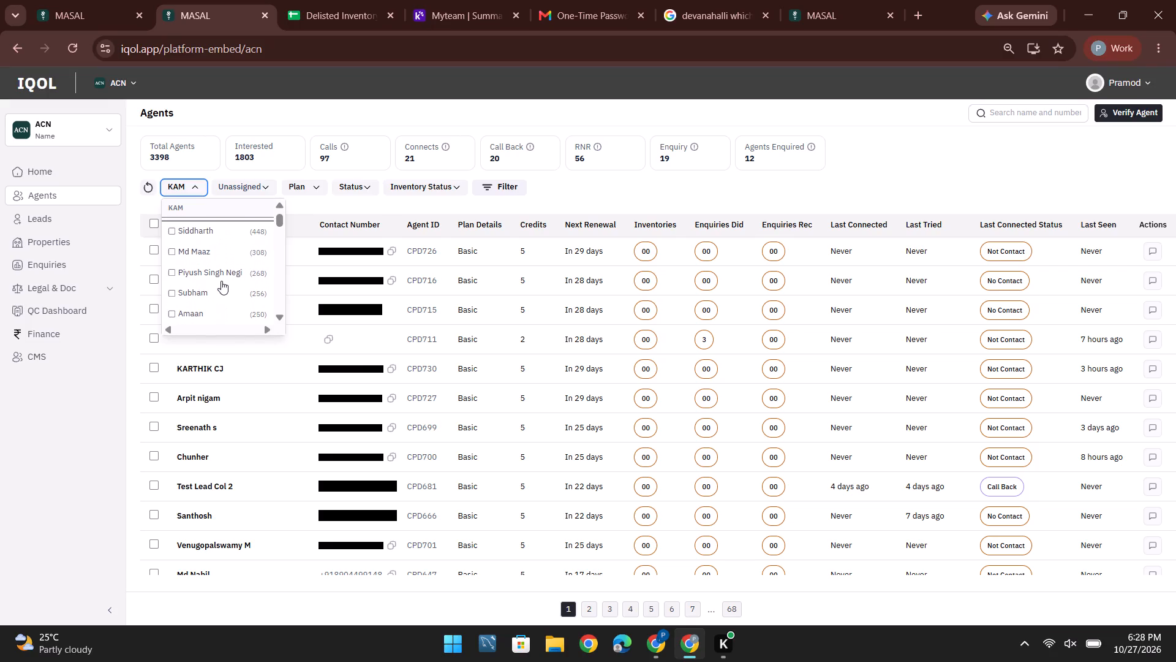
scroll(221, 281, "down", 1)
scroll(221, 281, "right", 1)
scroll(221, 281, "down", 1)
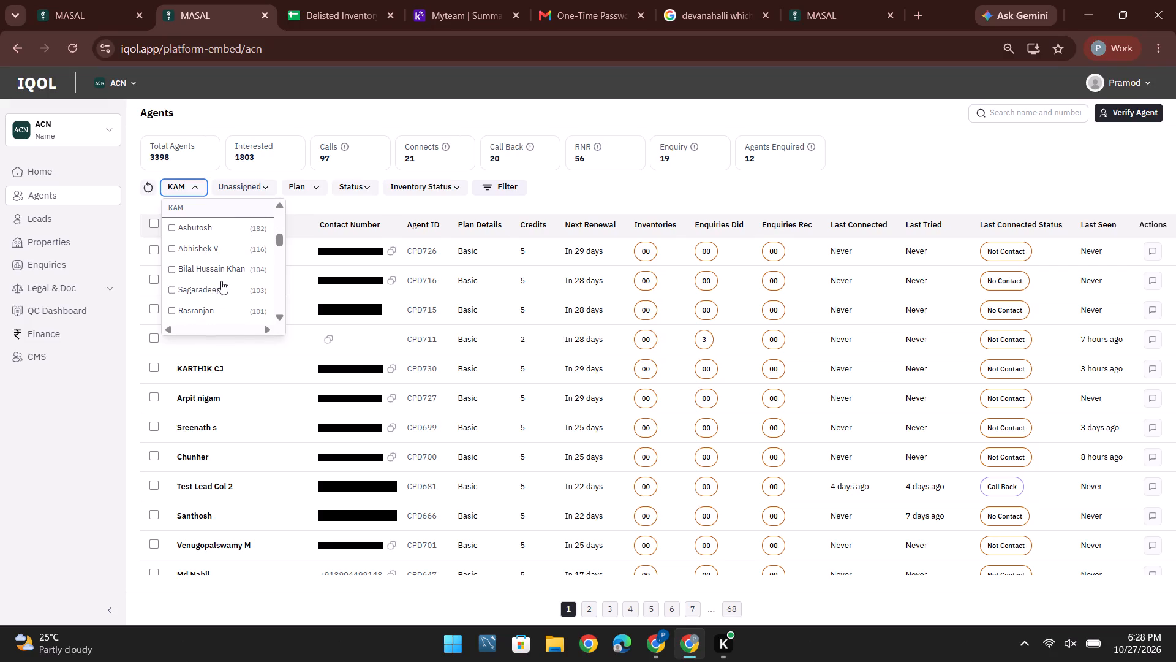
left_click(236, 270)
left_click(677, 196)
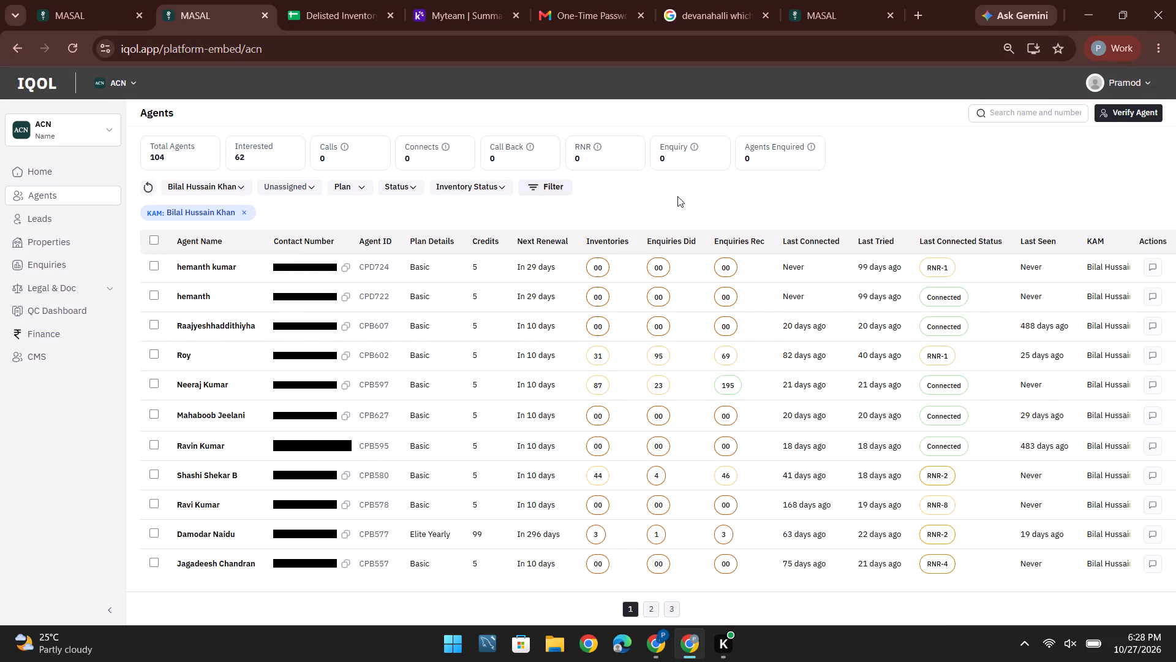
scroll(646, 299, "left", 5)
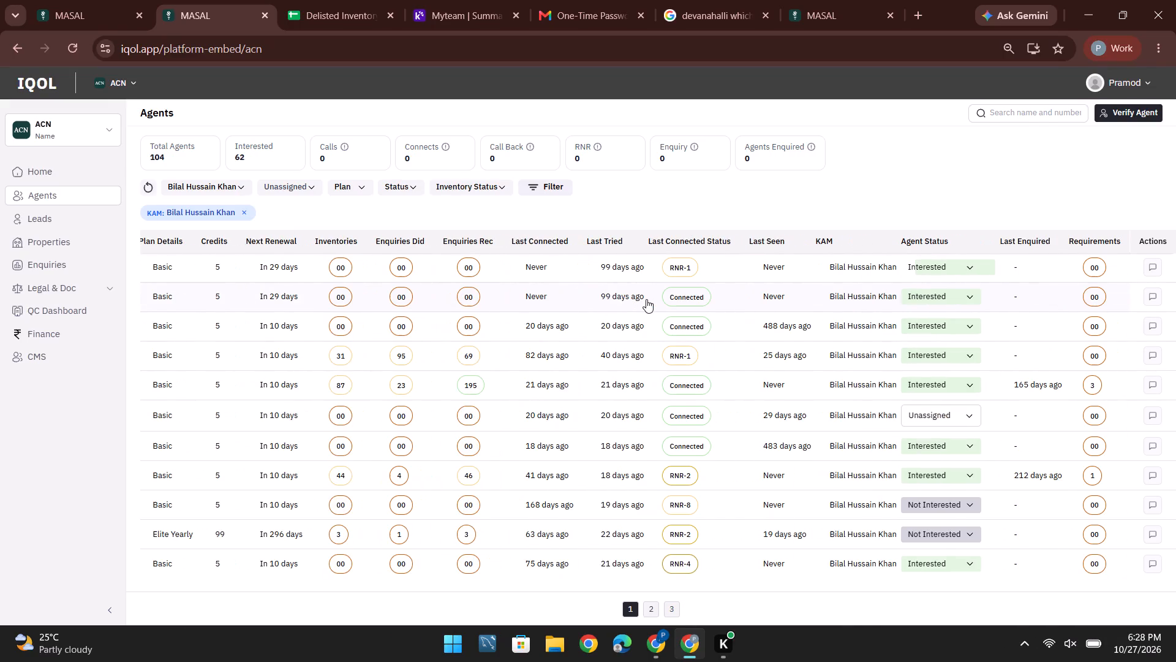
scroll(646, 299, "right", 4)
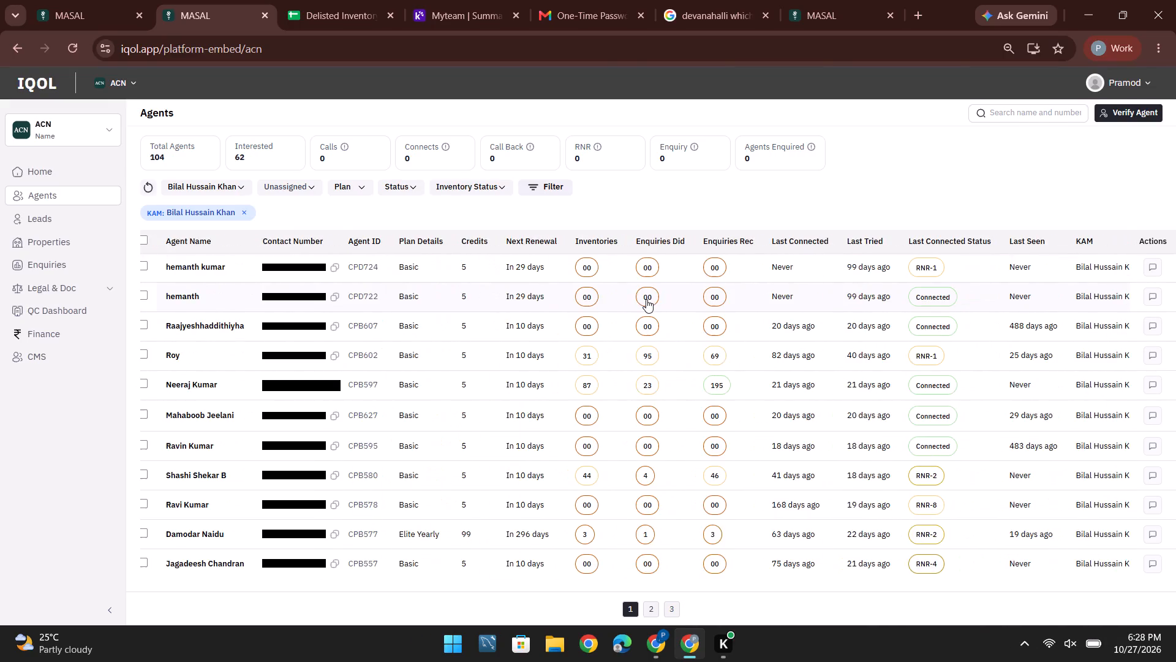
scroll(646, 299, "left", 5)
scroll(646, 299, "up", 1)
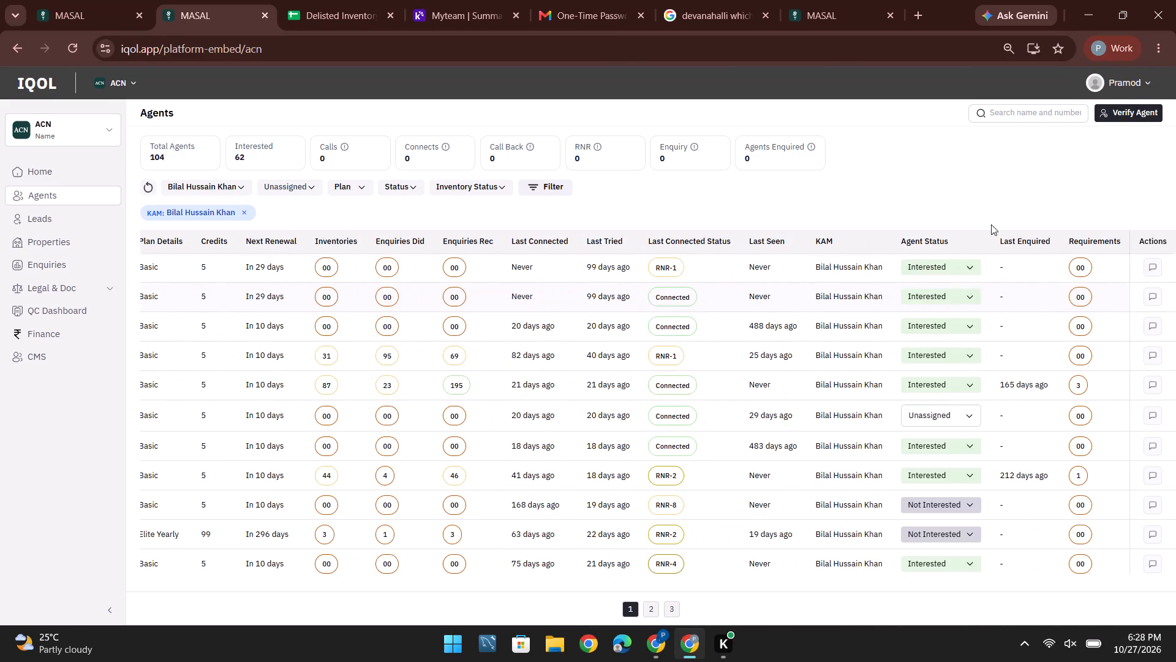
scroll(818, 274, "right", 5)
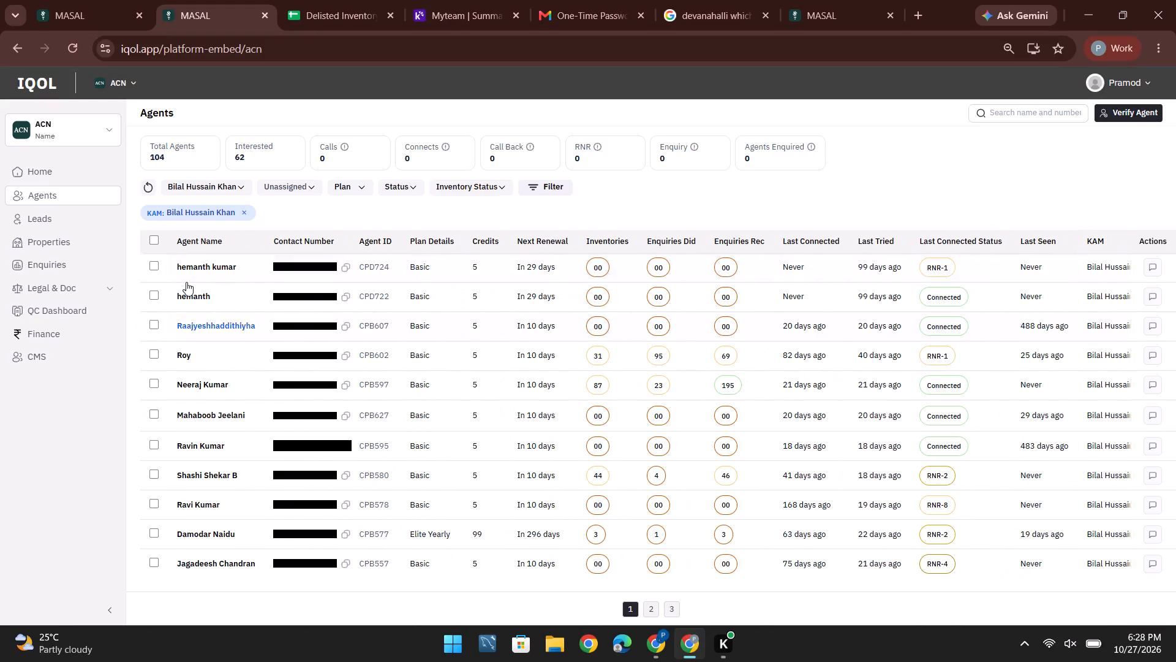
left_click(219, 268)
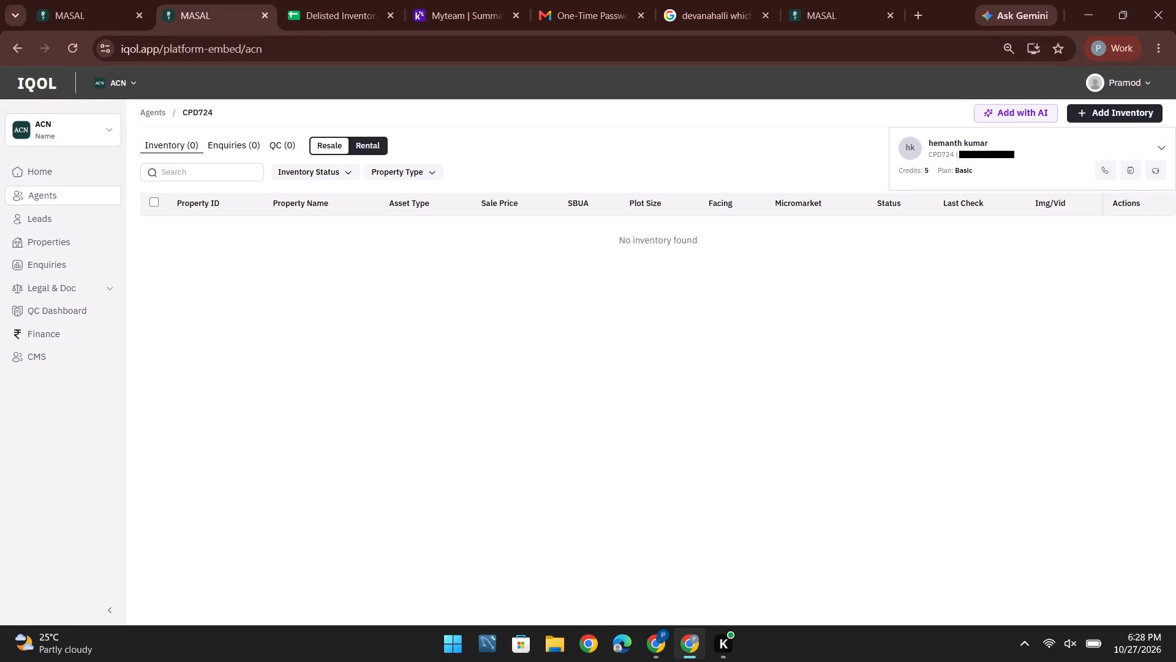
Expand the agent's profile card and examine the user, plan, resale, rental, enquiry and credits details.
left_click(941, 143)
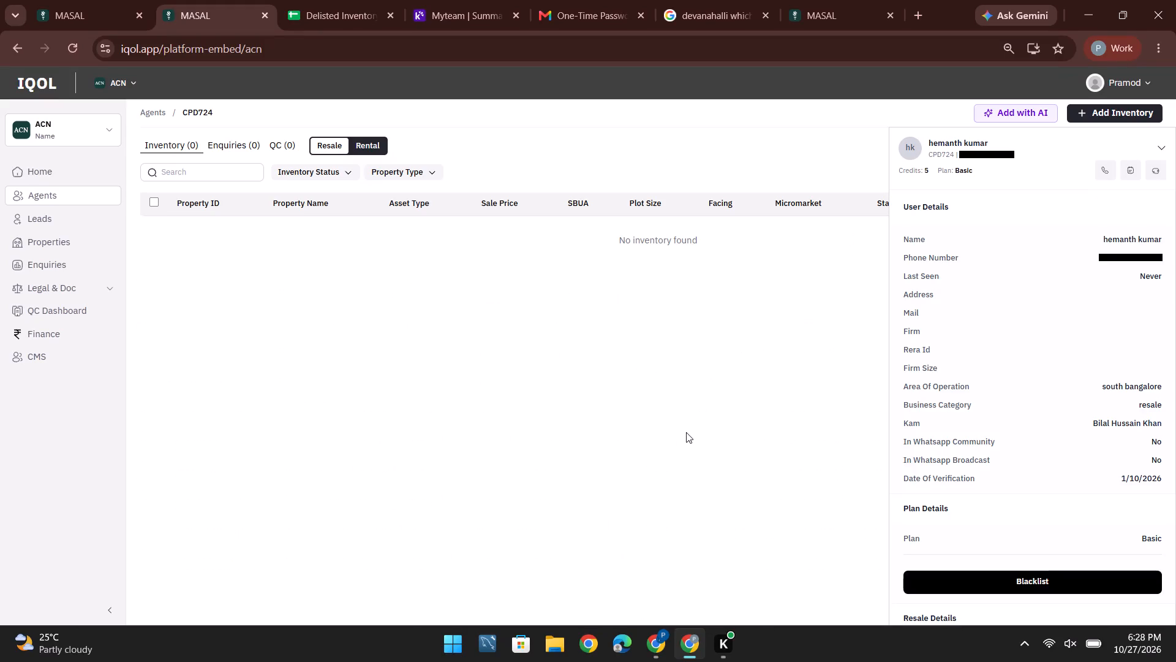
scroll(1126, 428, "right", 2)
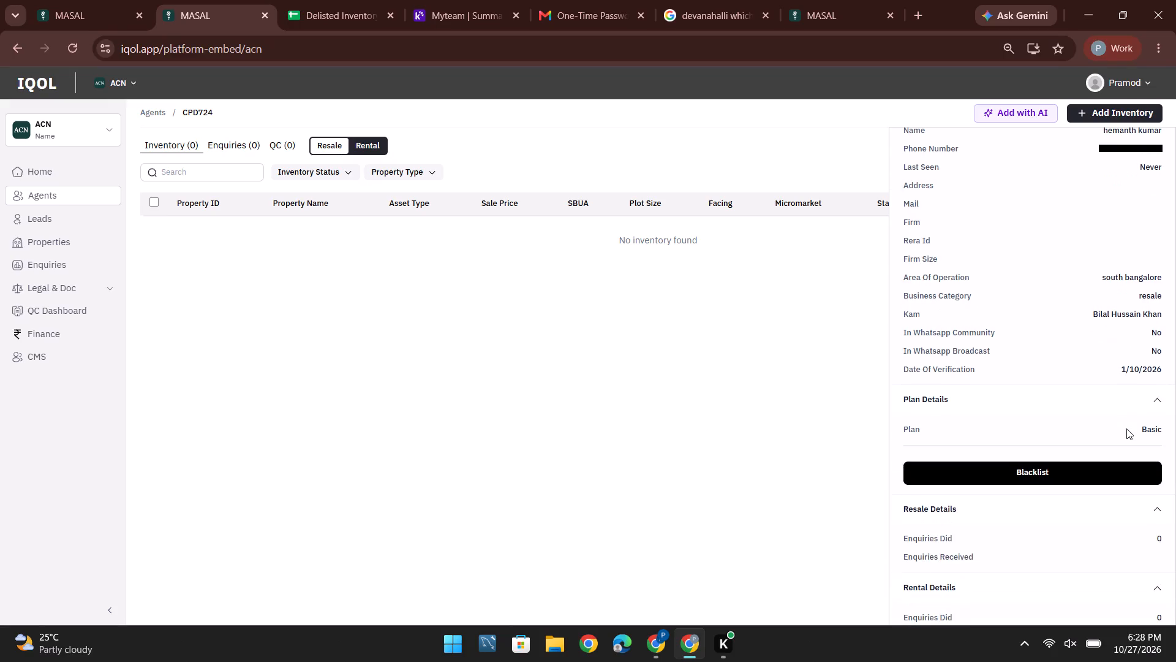
scroll(1126, 428, "right", 4)
scroll(1126, 428, "up", 4)
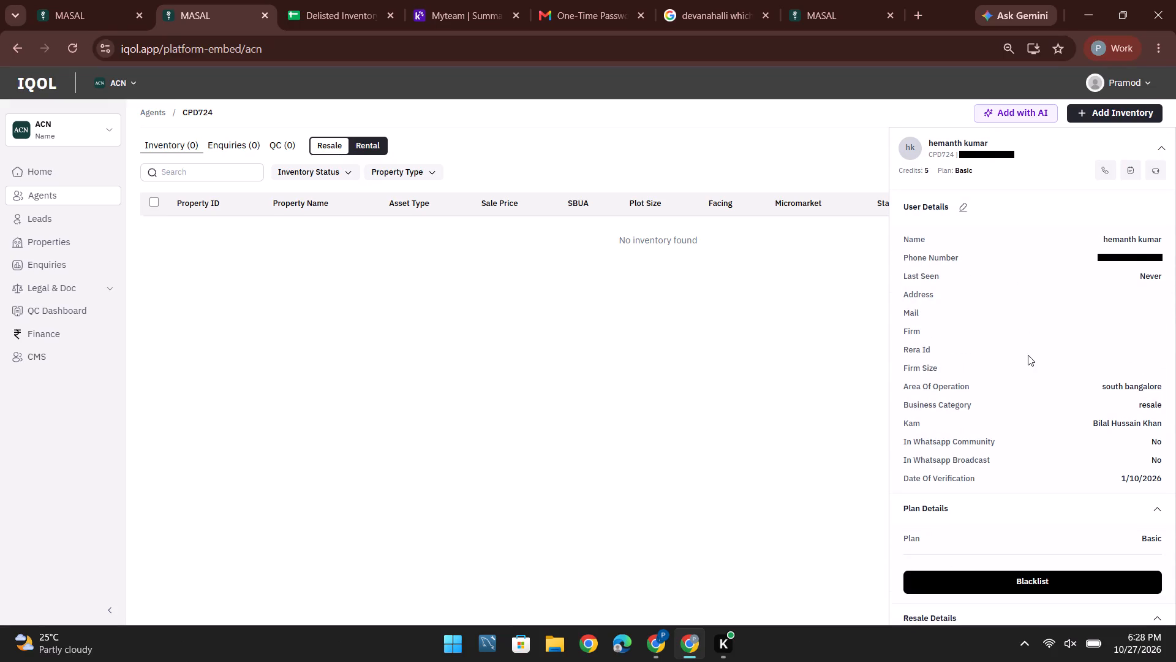
scroll(1028, 355, "down", 2)
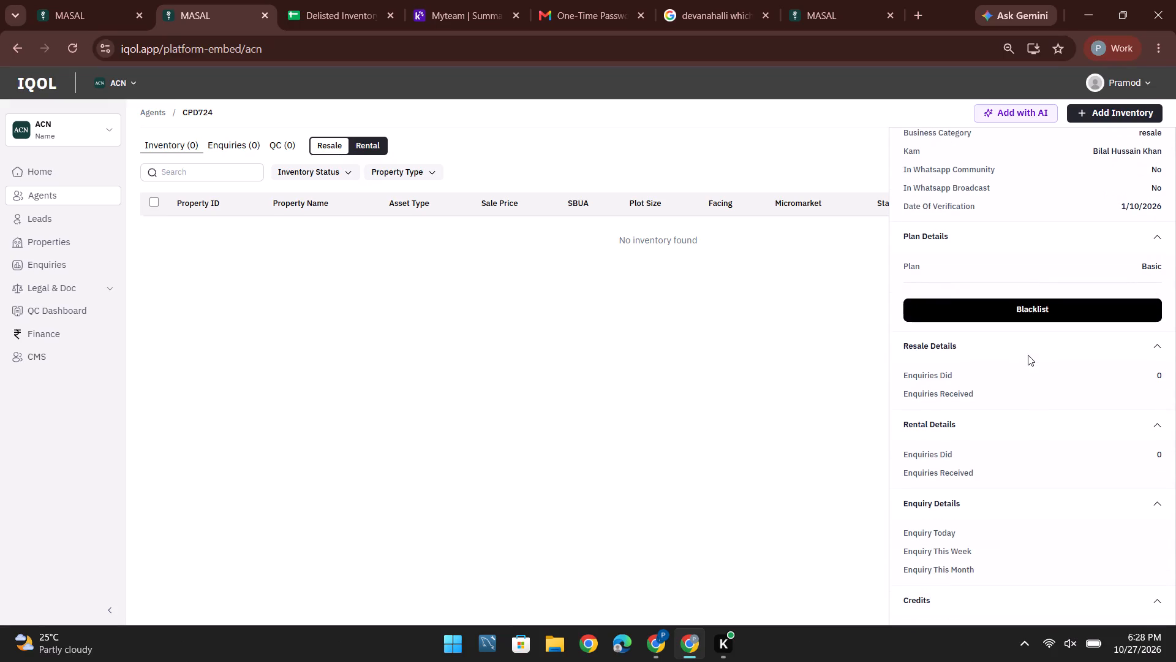
scroll(1028, 355, "right", 1)
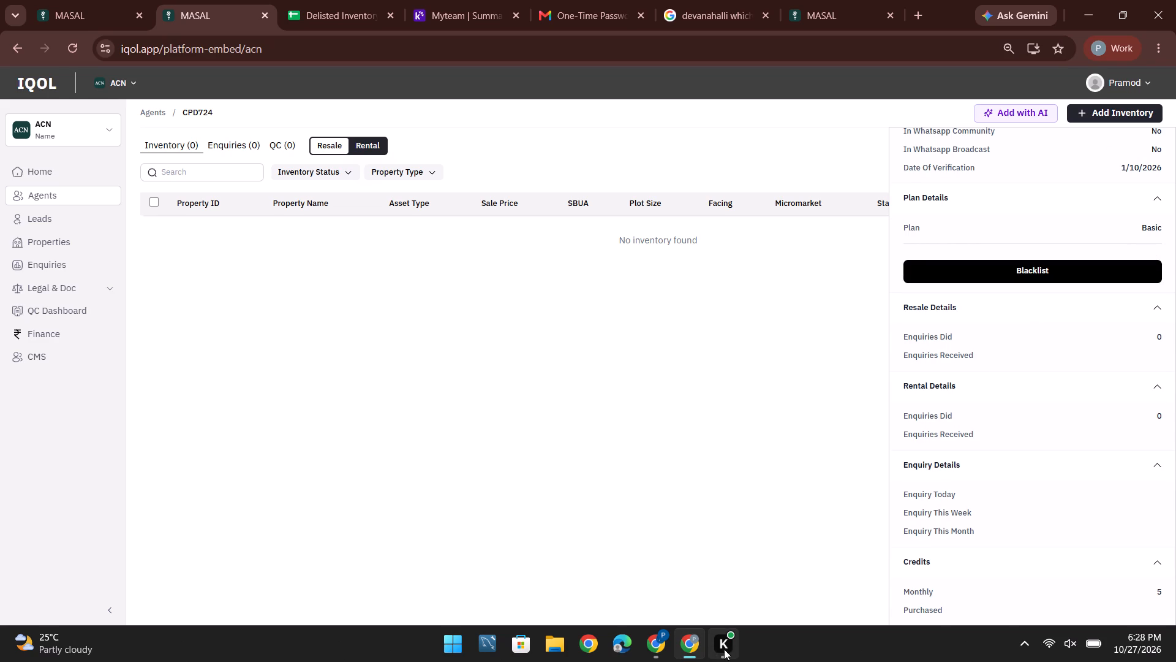
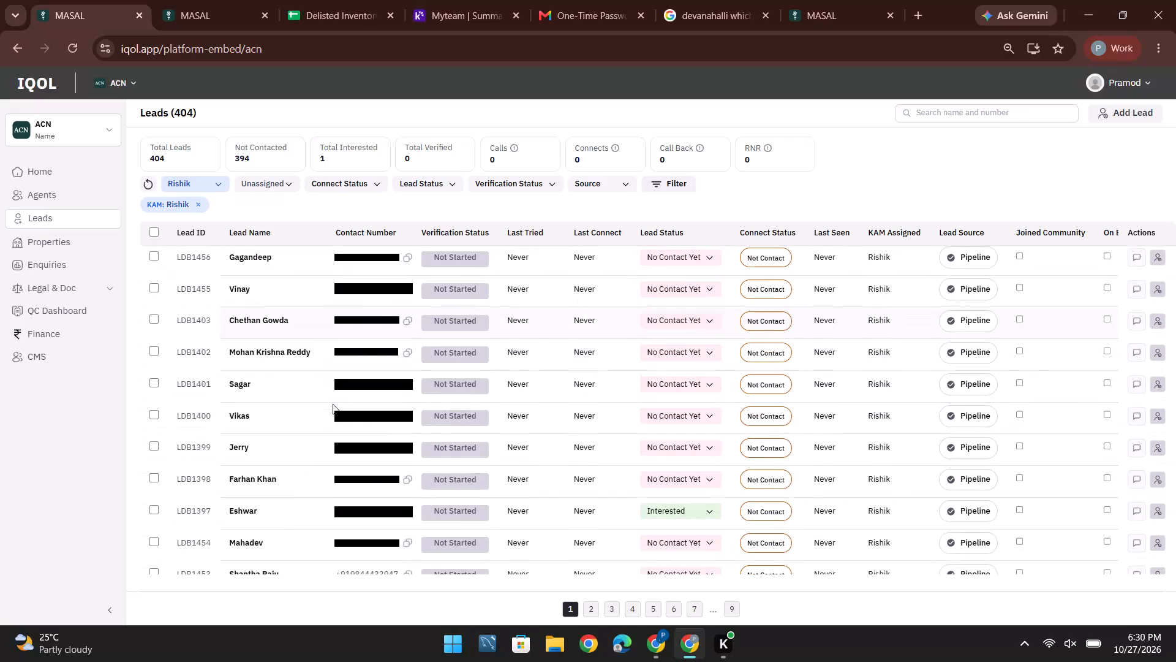
scroll(333, 404, "down", 1)
scroll(333, 404, "up", 1)
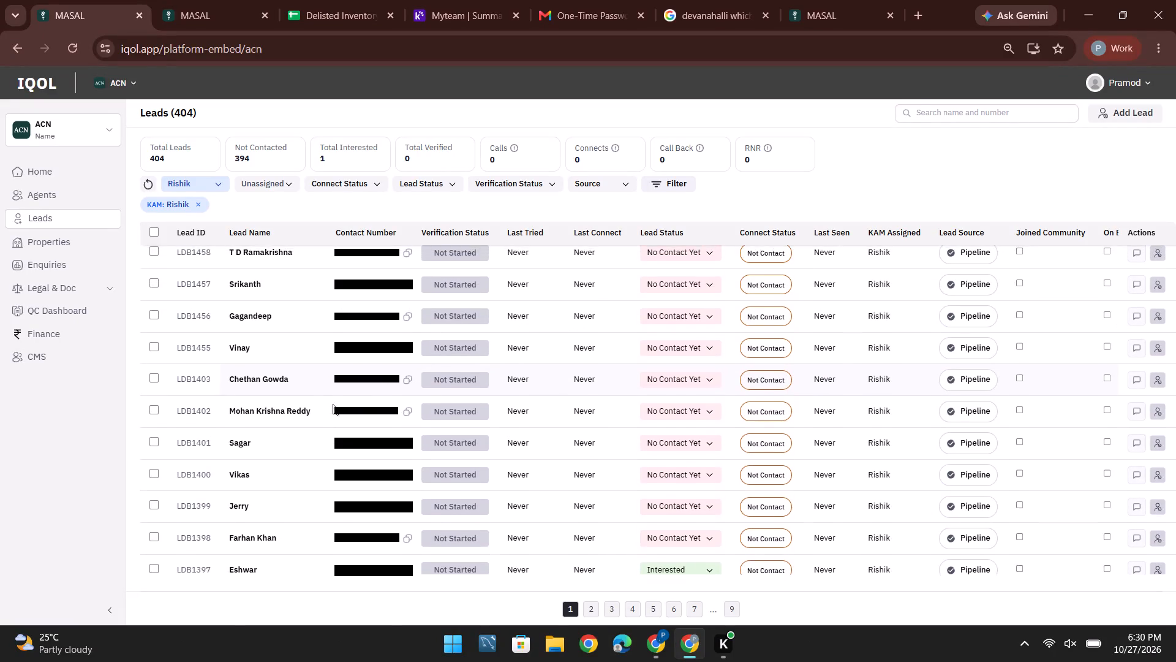
scroll(333, 404, "up", 2)
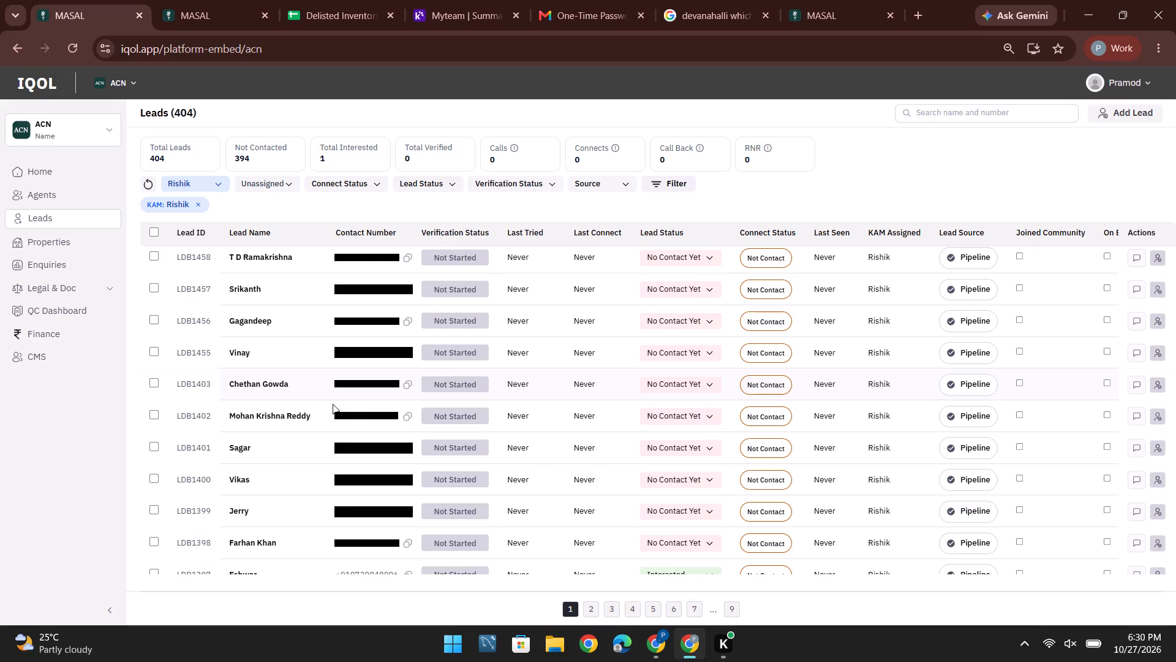
scroll(333, 404, "up", 1)
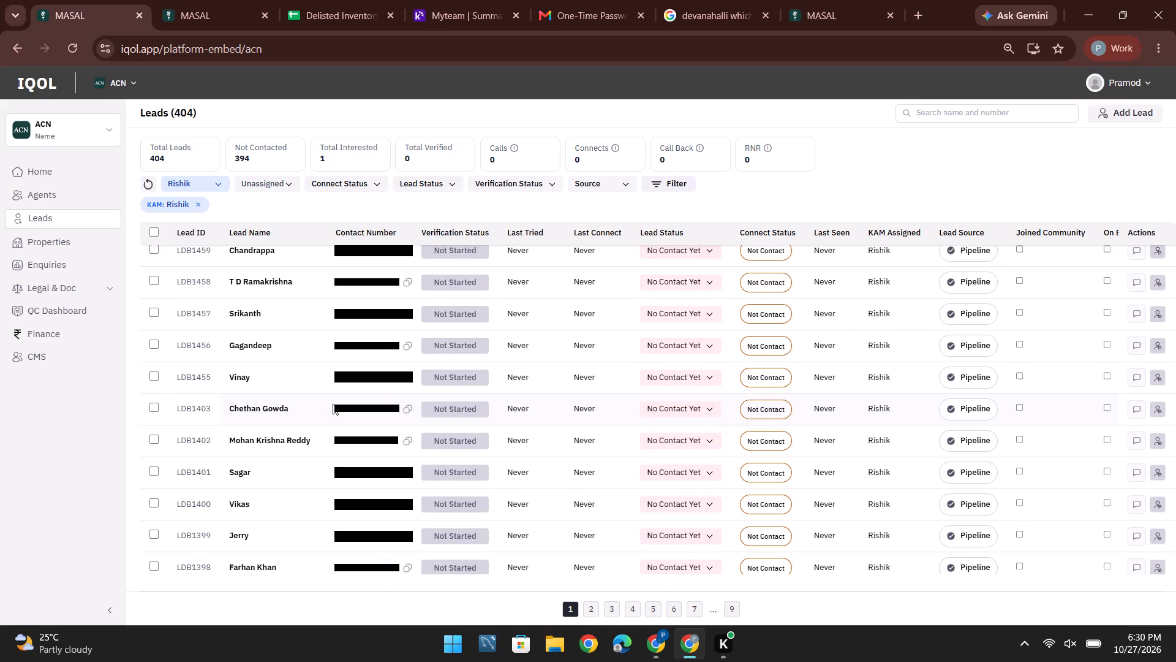
scroll(333, 404, "up", 1)
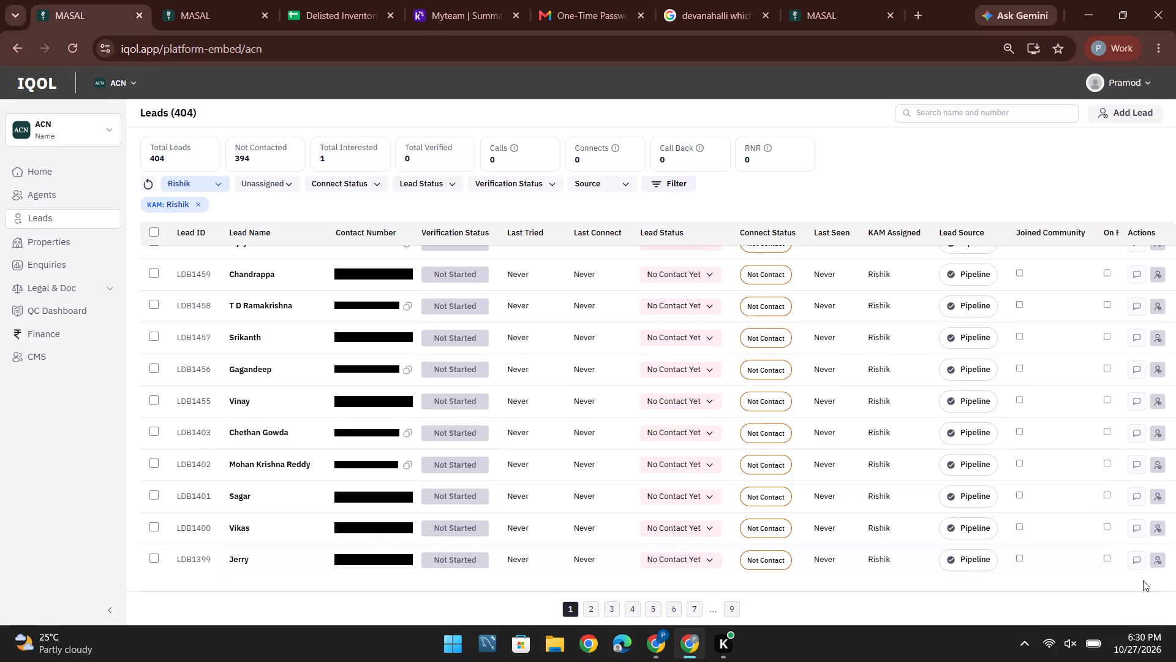
left_click(1139, 562)
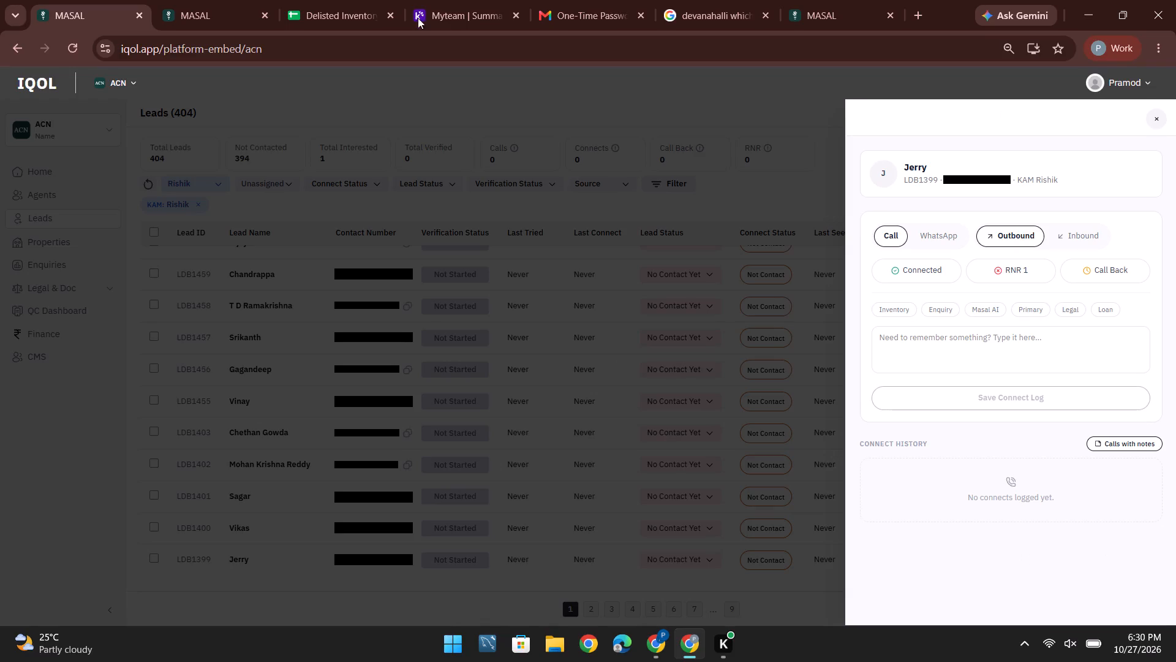
left_click(164, 9)
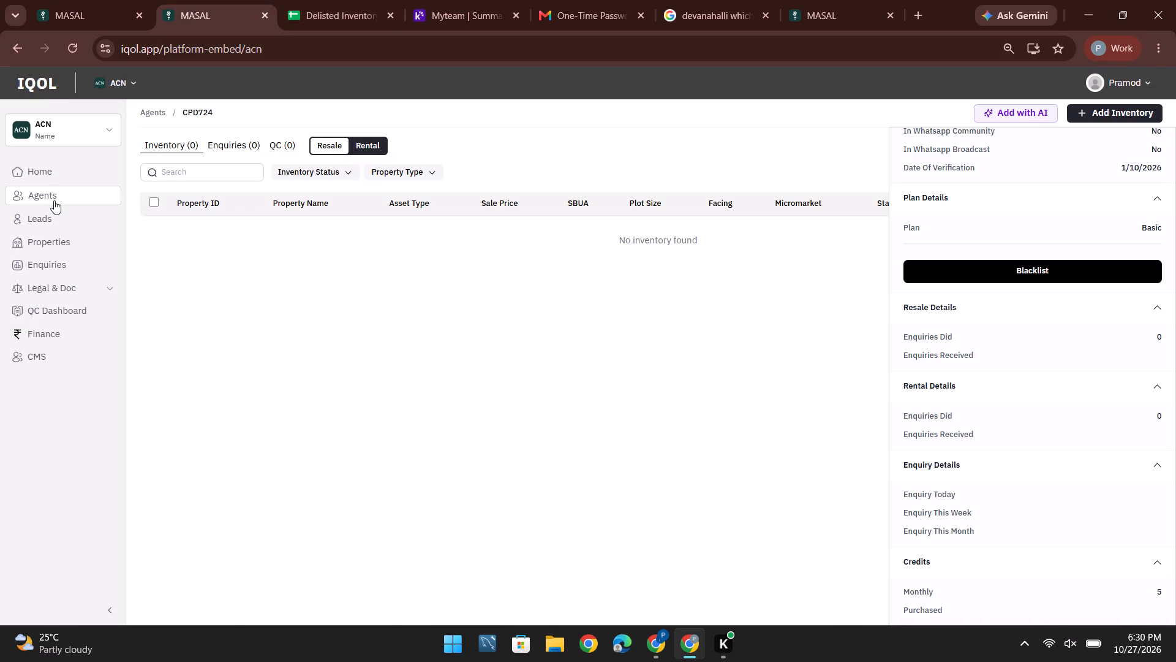
left_click(54, 200)
left_click(104, 202)
left_click(104, 202)
left_click(183, 188)
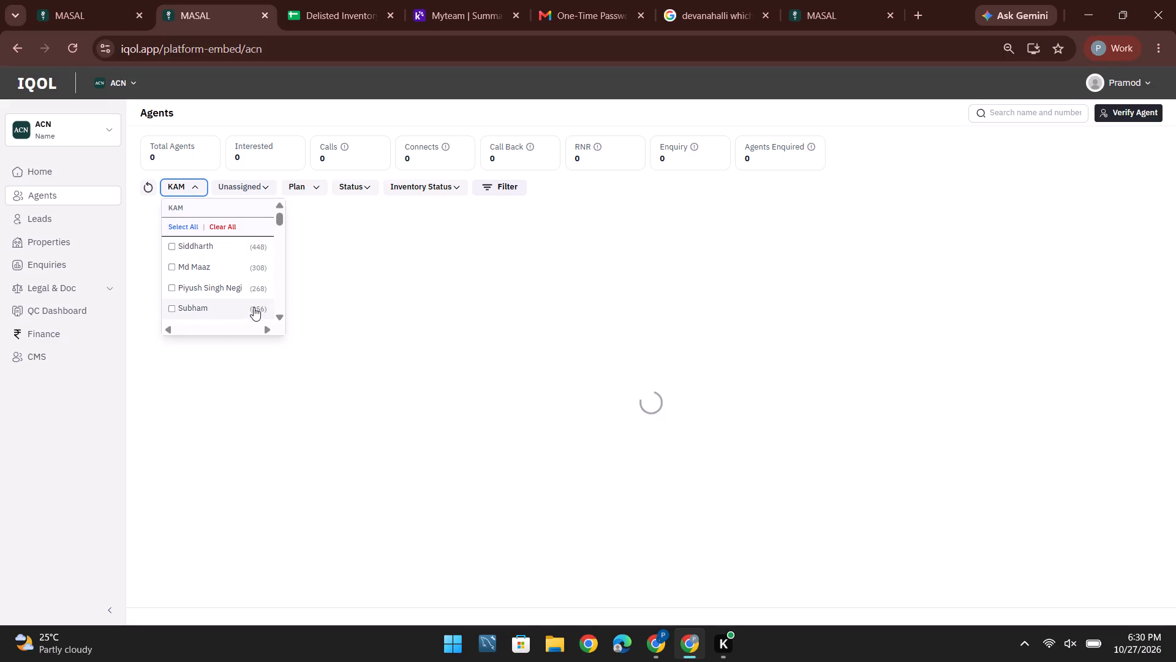
left_click(277, 316)
triple_click(277, 316)
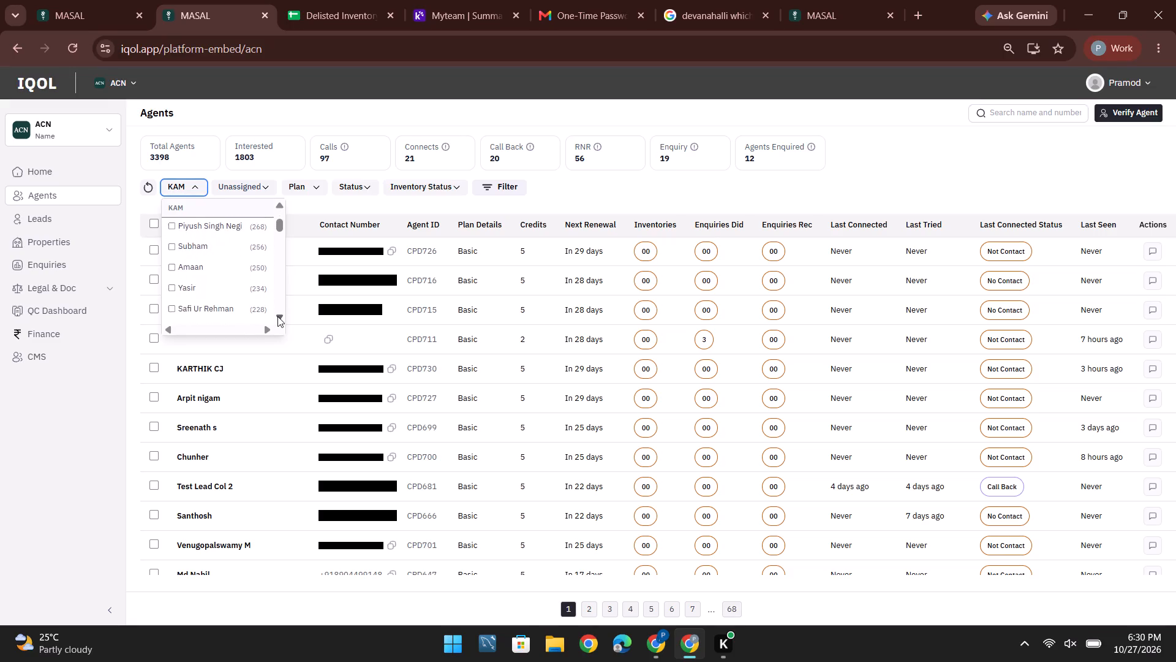
left_click(277, 316)
left_click(277, 316)
left_click(277, 316)
left_click(277, 316)
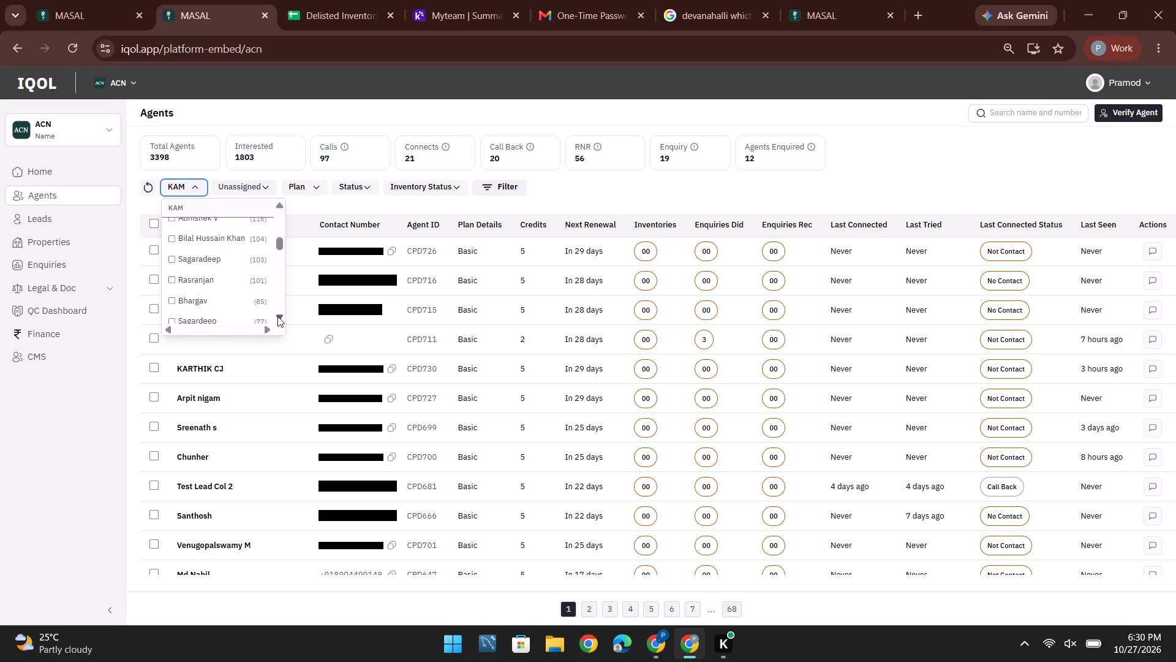
left_click(277, 316)
left_click(277, 316)
left_click(277, 316)
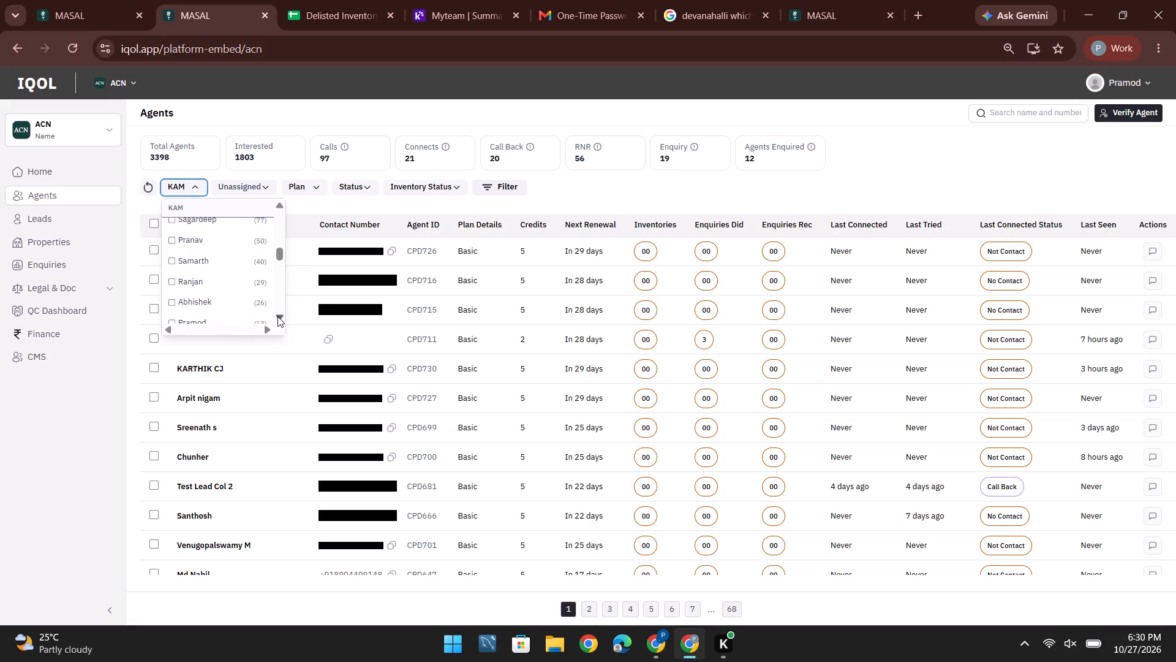
left_click(277, 316)
left_click(248, 300)
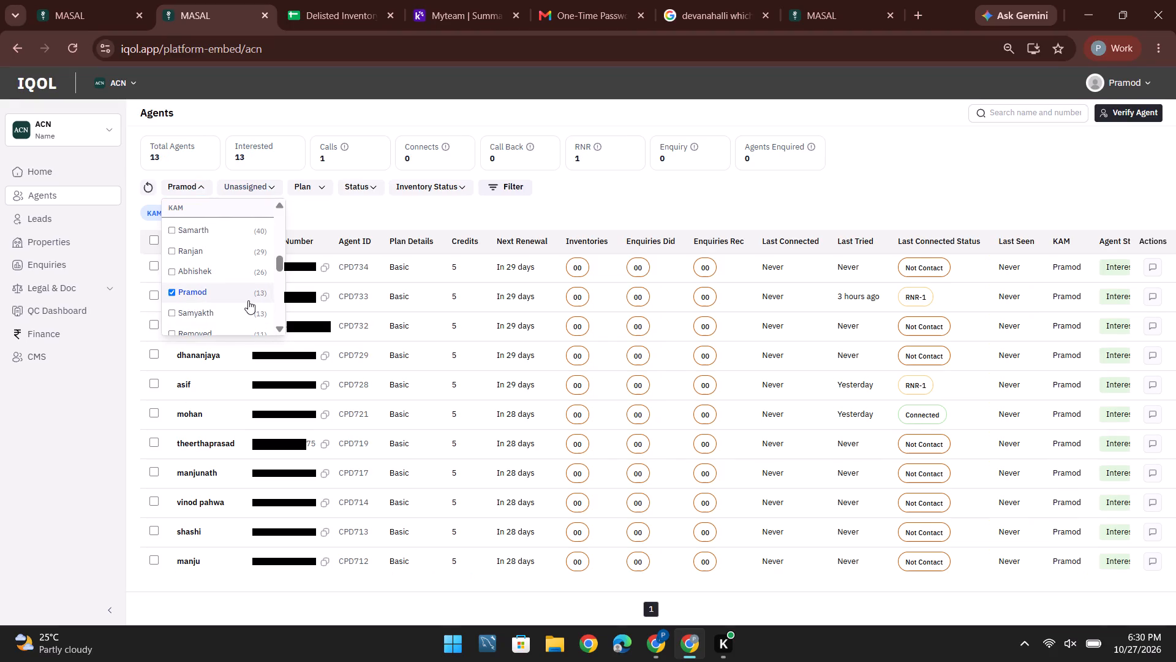
left_click(639, 213)
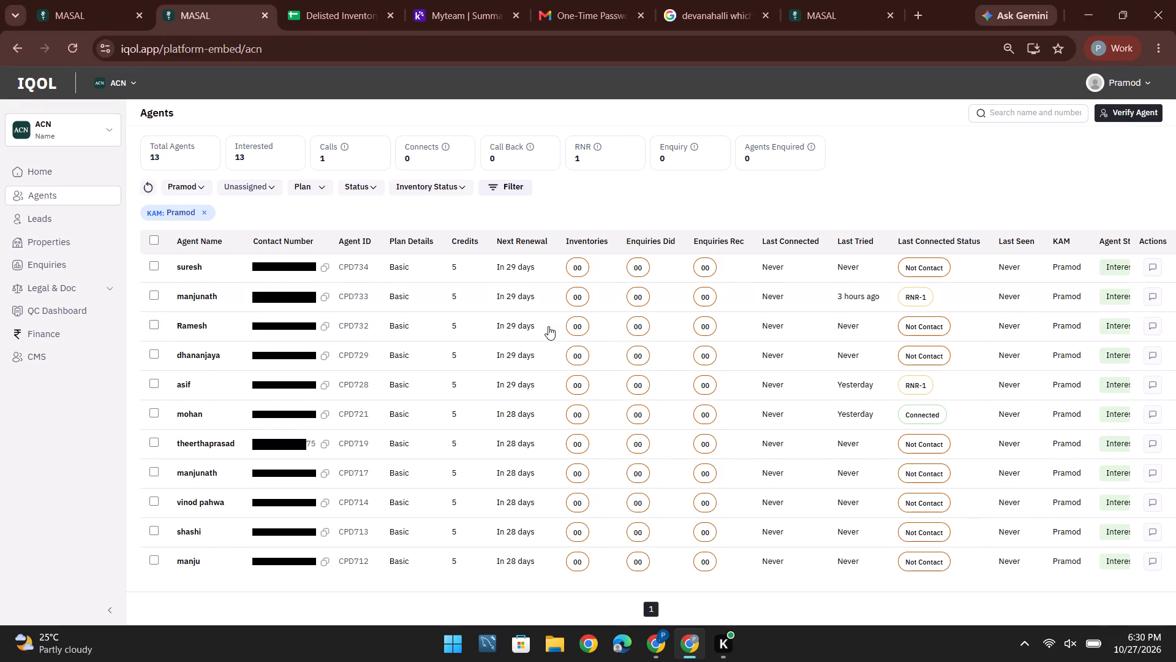
scroll(548, 328, "left", 3)
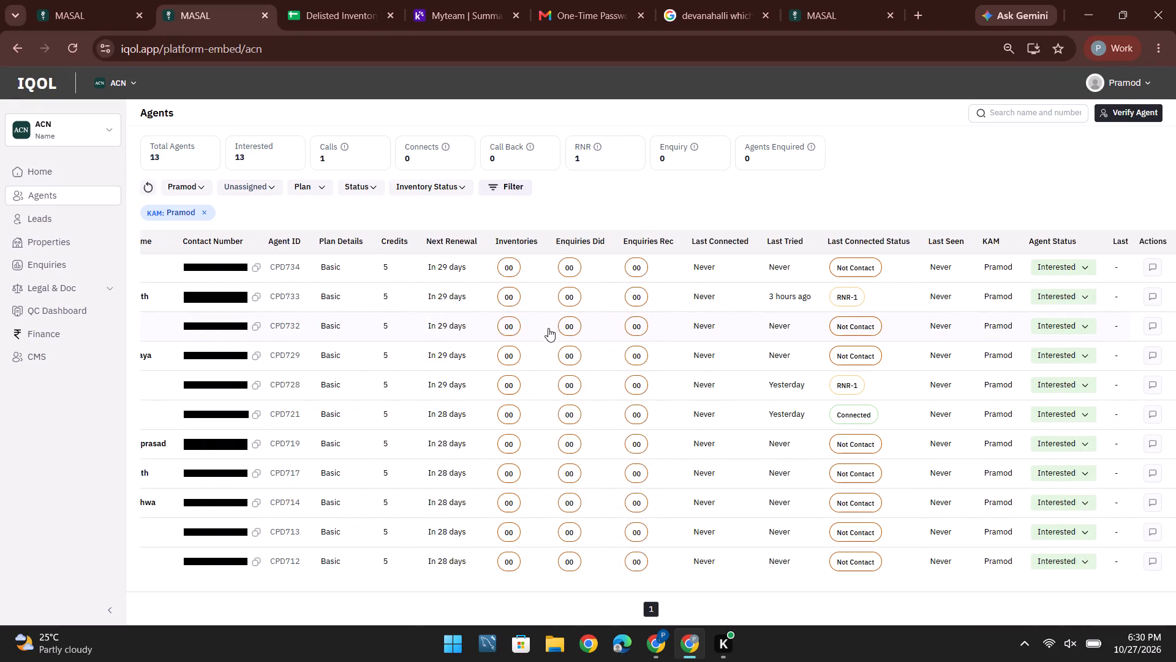
scroll(548, 328, "left", 3)
scroll(548, 328, "right", 4)
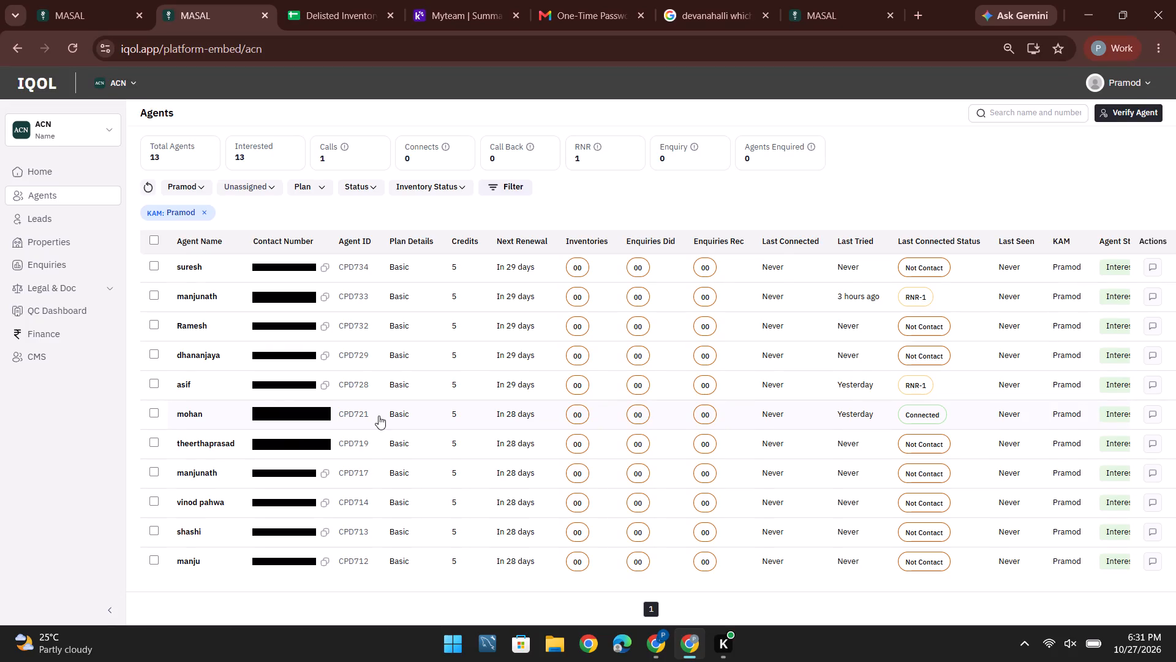
left_click(194, 416)
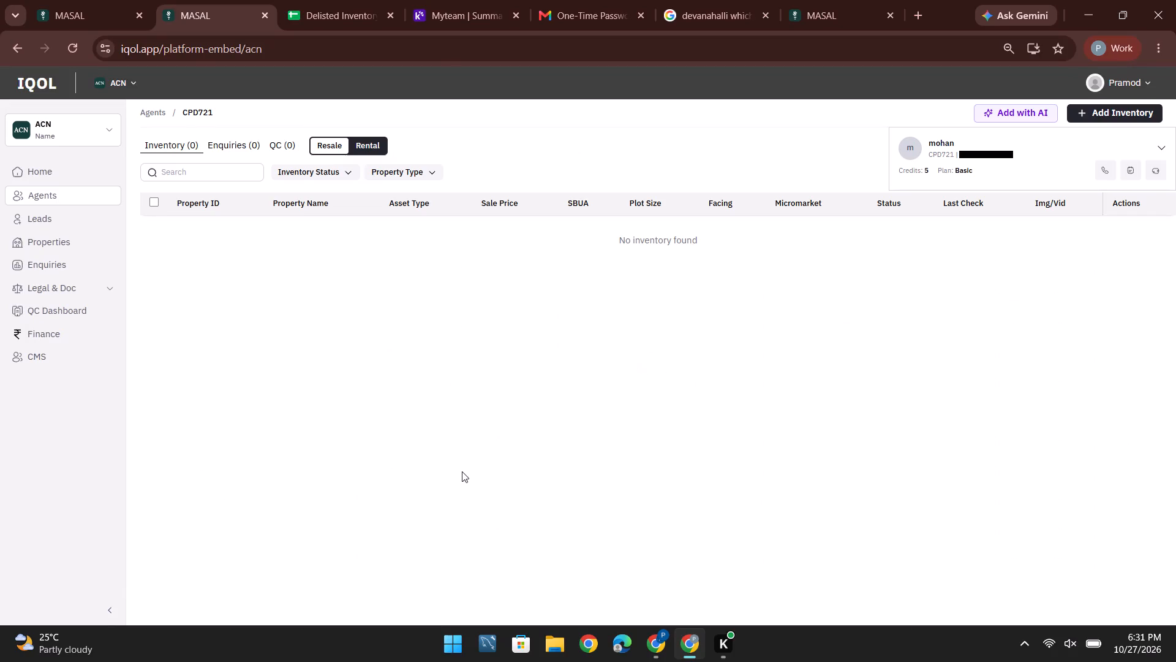
left_click(929, 142)
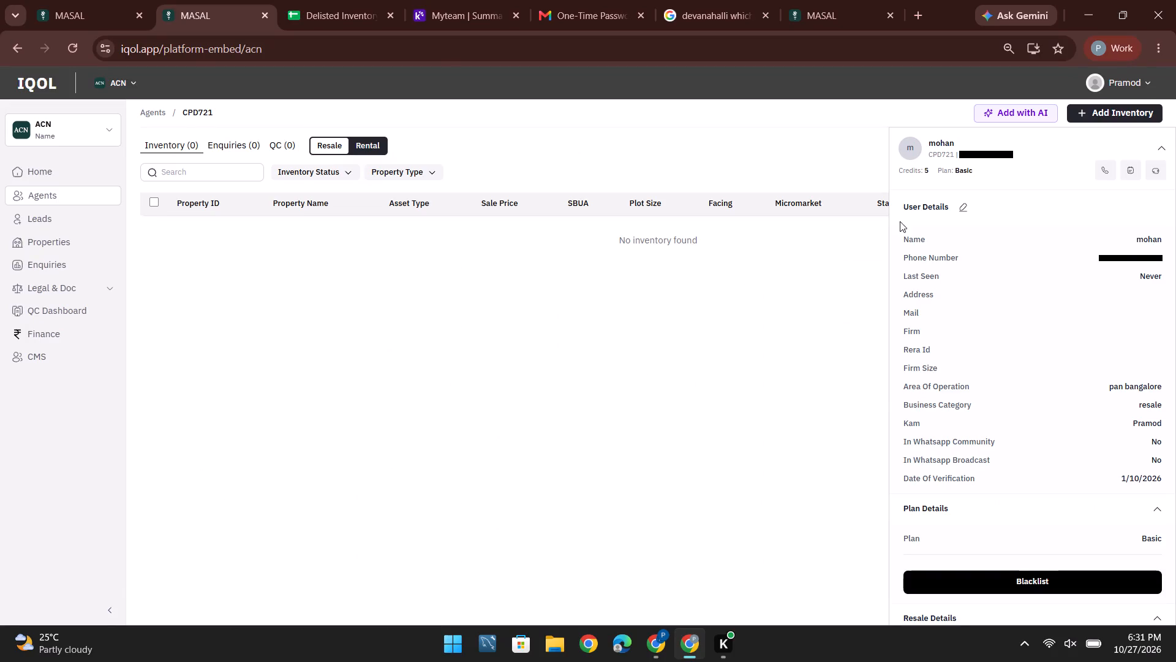
scroll(951, 362, "right", 2)
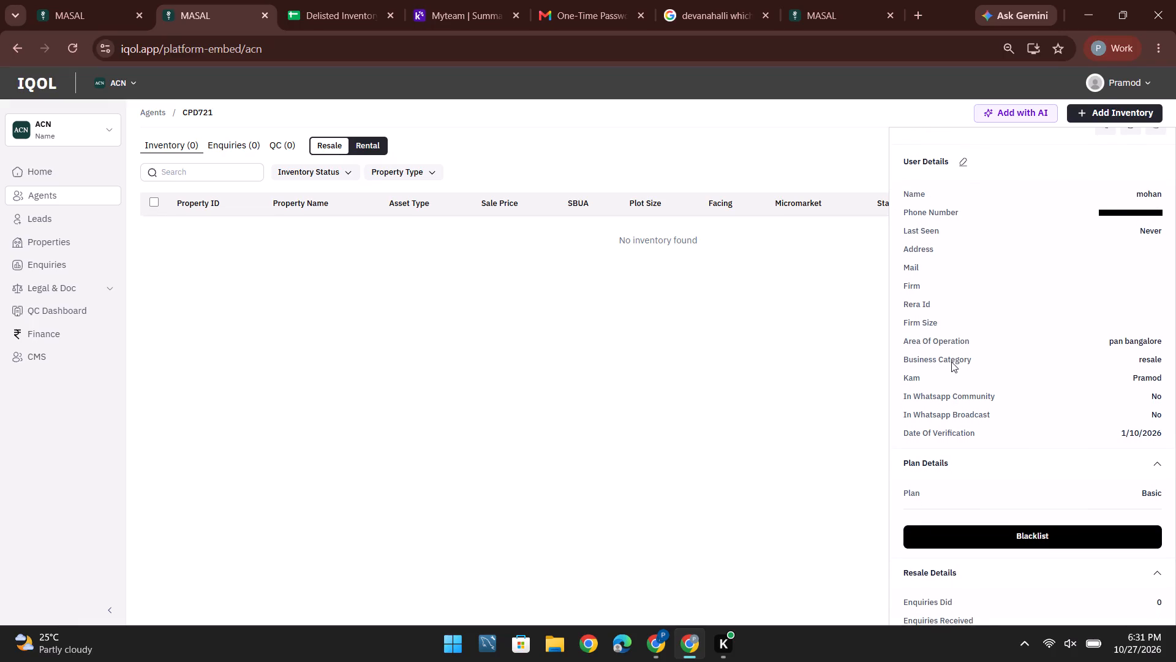
scroll(951, 362, "up", 1)
scroll(951, 362, "right", 1)
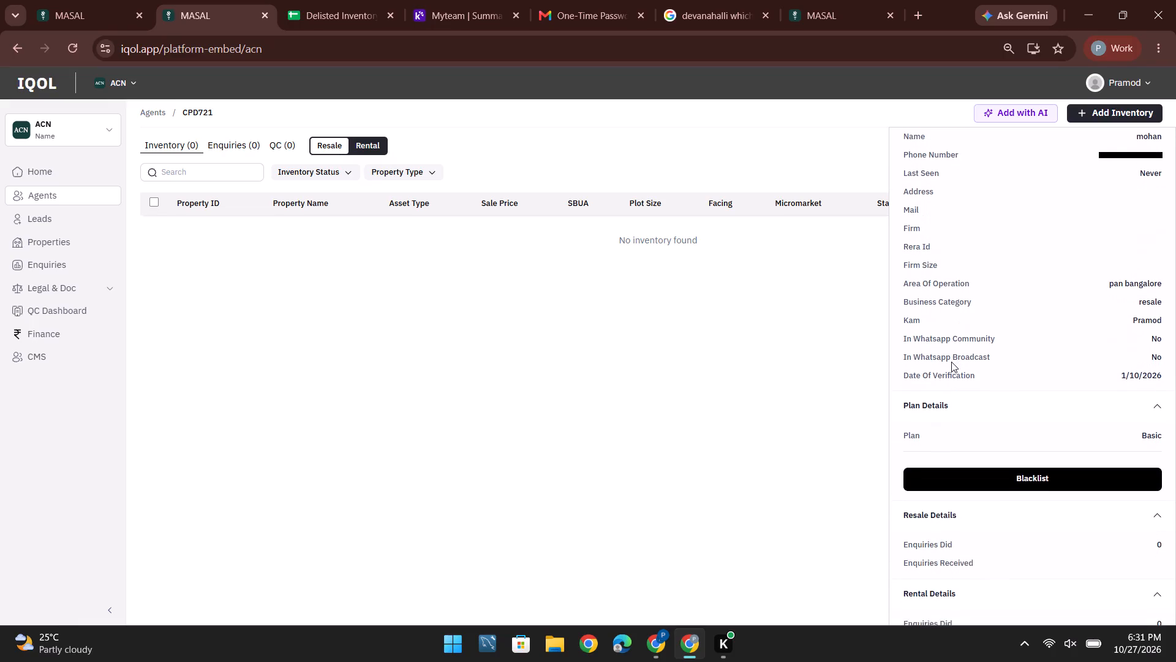
scroll(951, 362, "right", 1)
scroll(951, 362, "down", 4)
scroll(951, 362, "up", 1)
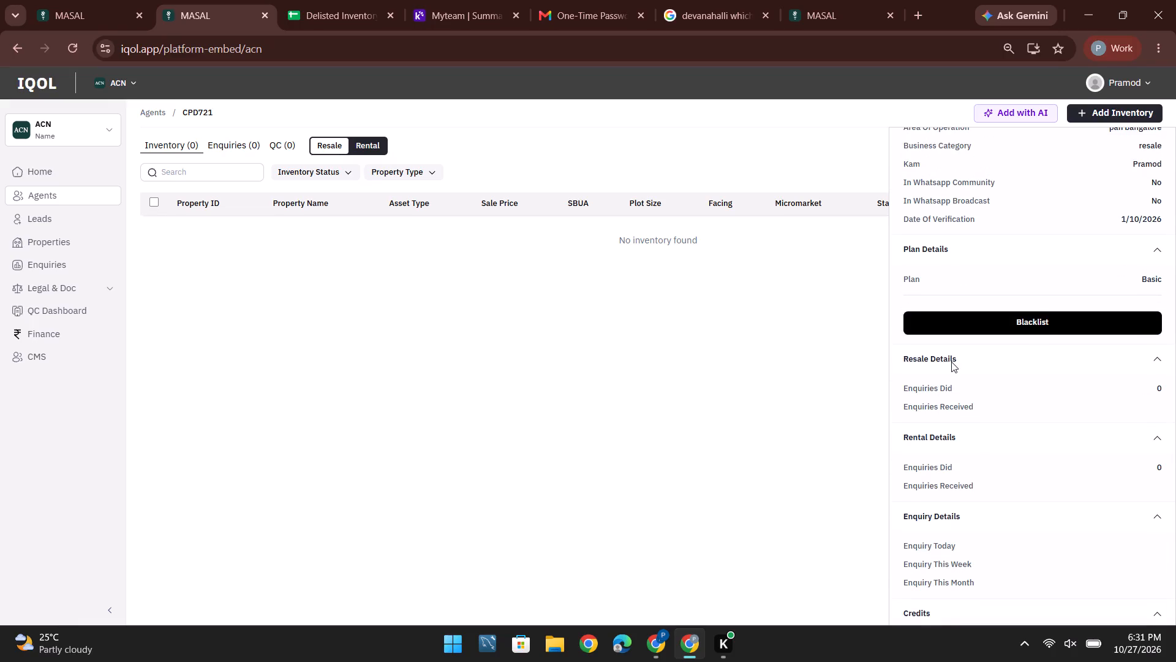
scroll(951, 362, "up", 4)
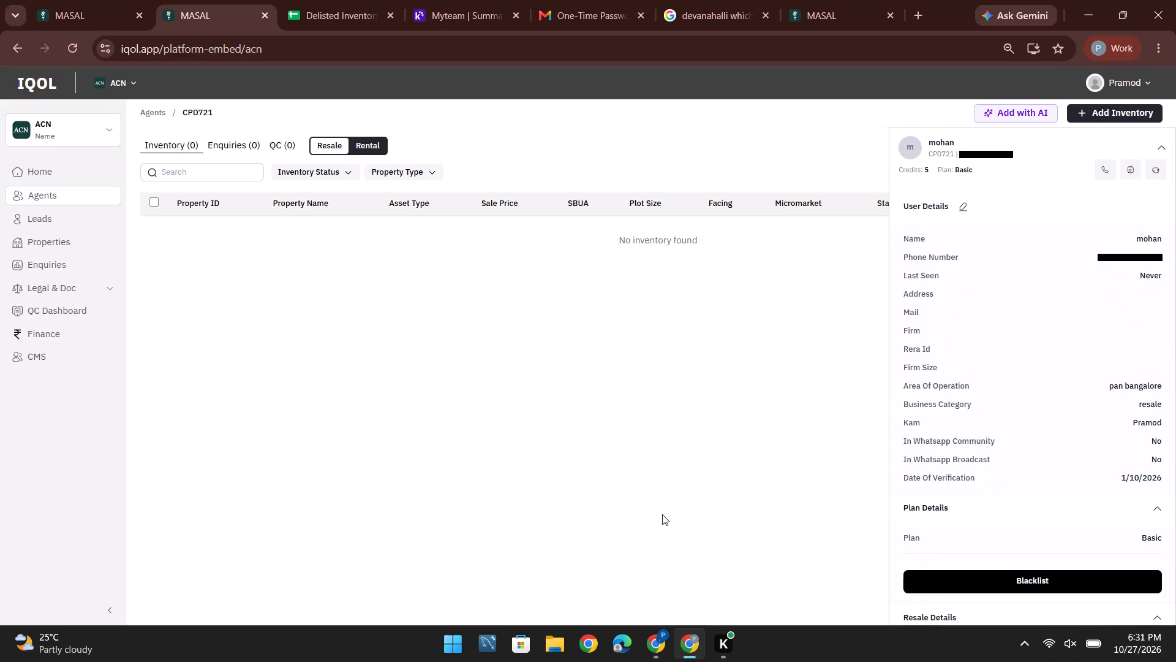
left_click(662, 514)
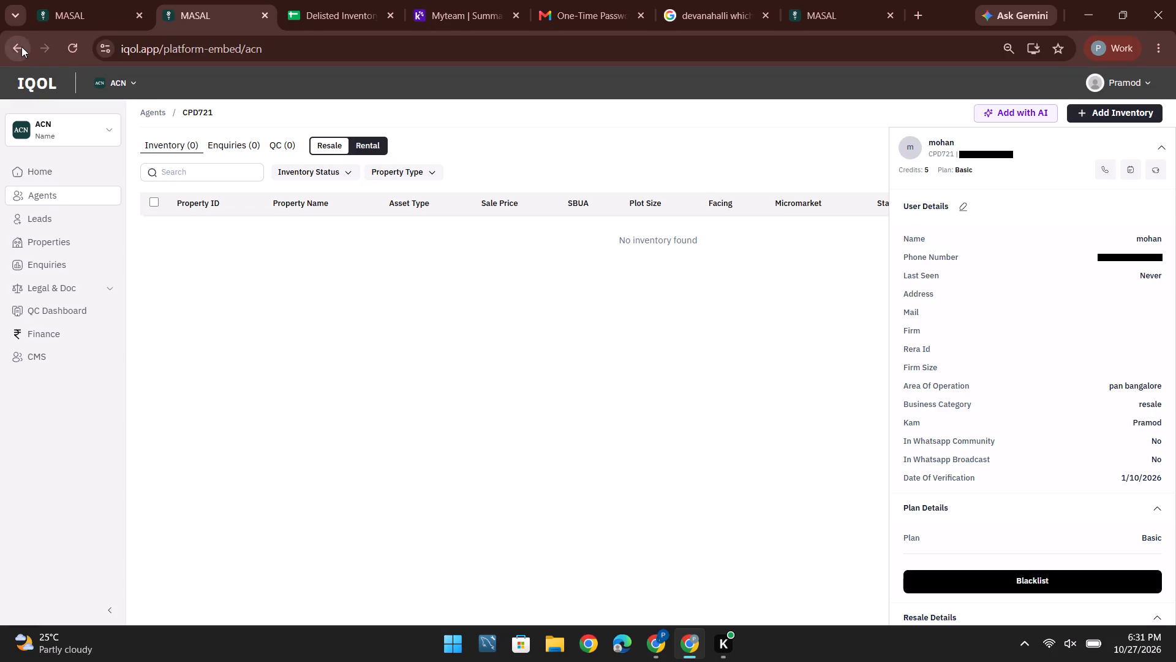
left_click(21, 47)
left_click(346, 345)
left_click(1153, 146)
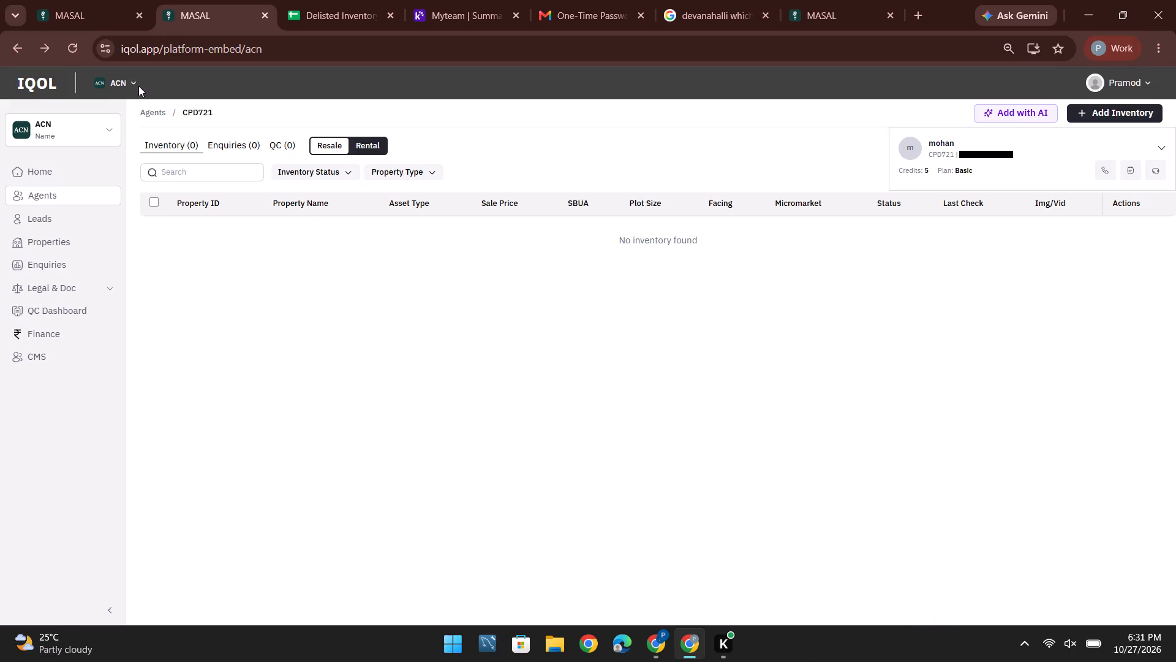
left_click(13, 49)
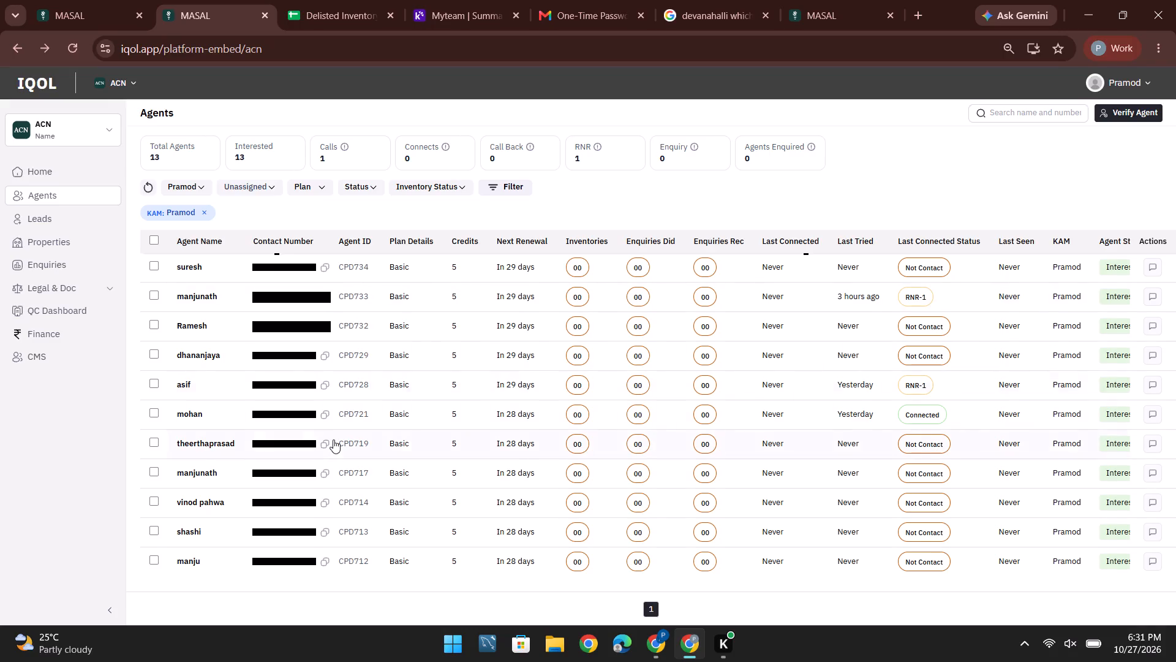
scroll(333, 439, "right", 4)
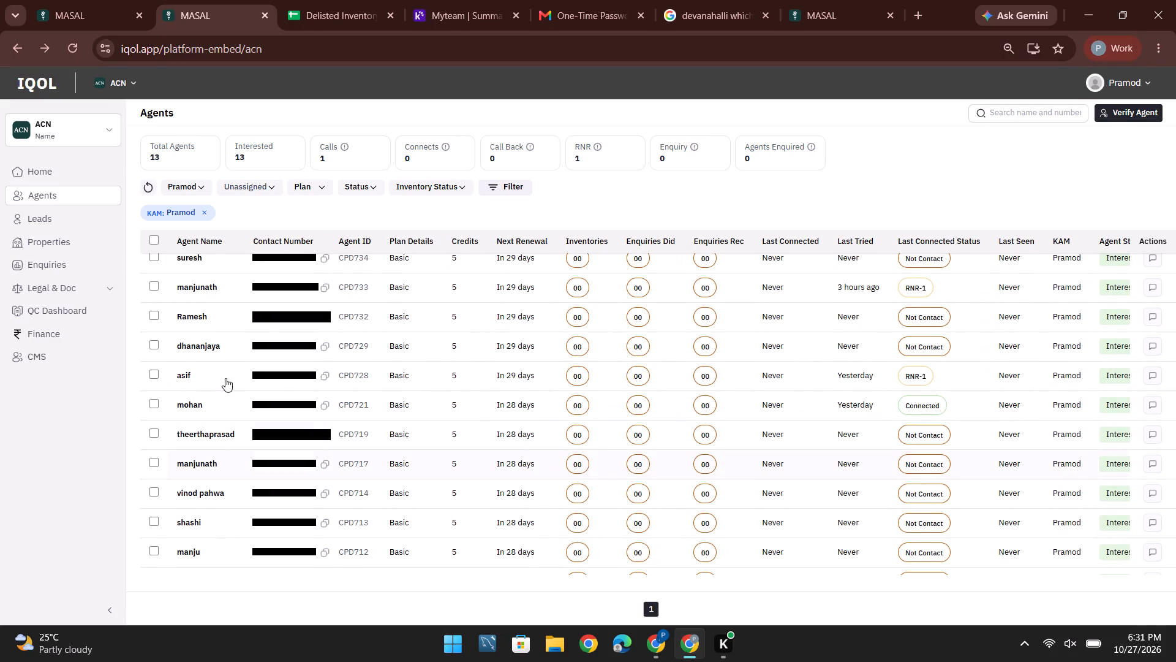
left_click(182, 375)
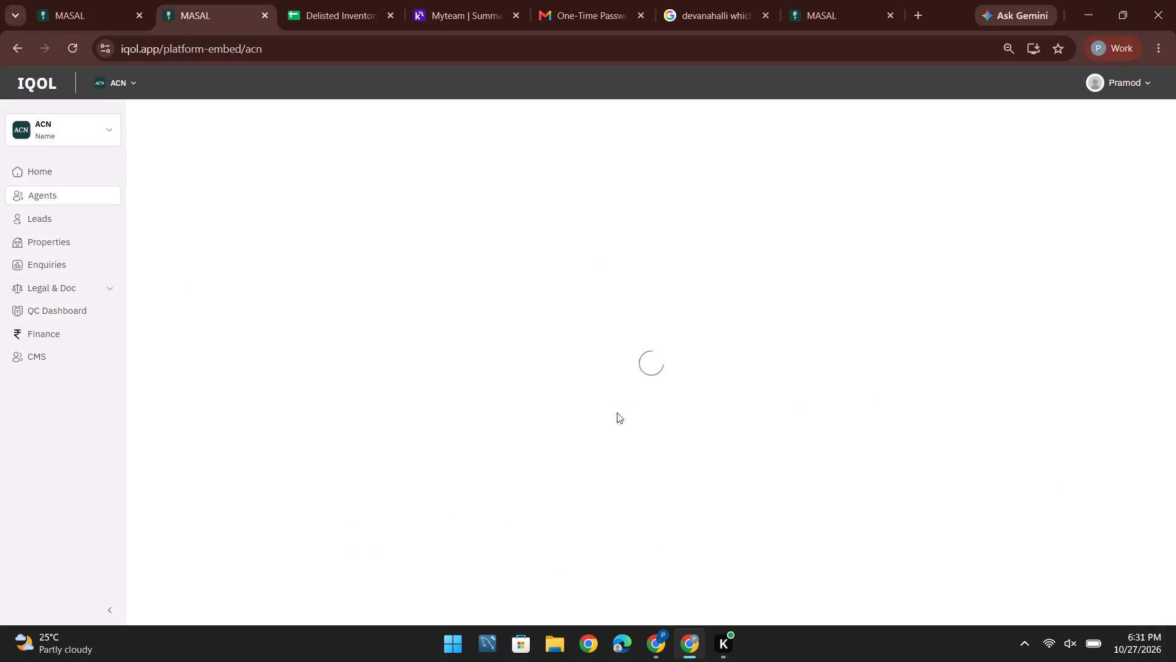
left_click(910, 156)
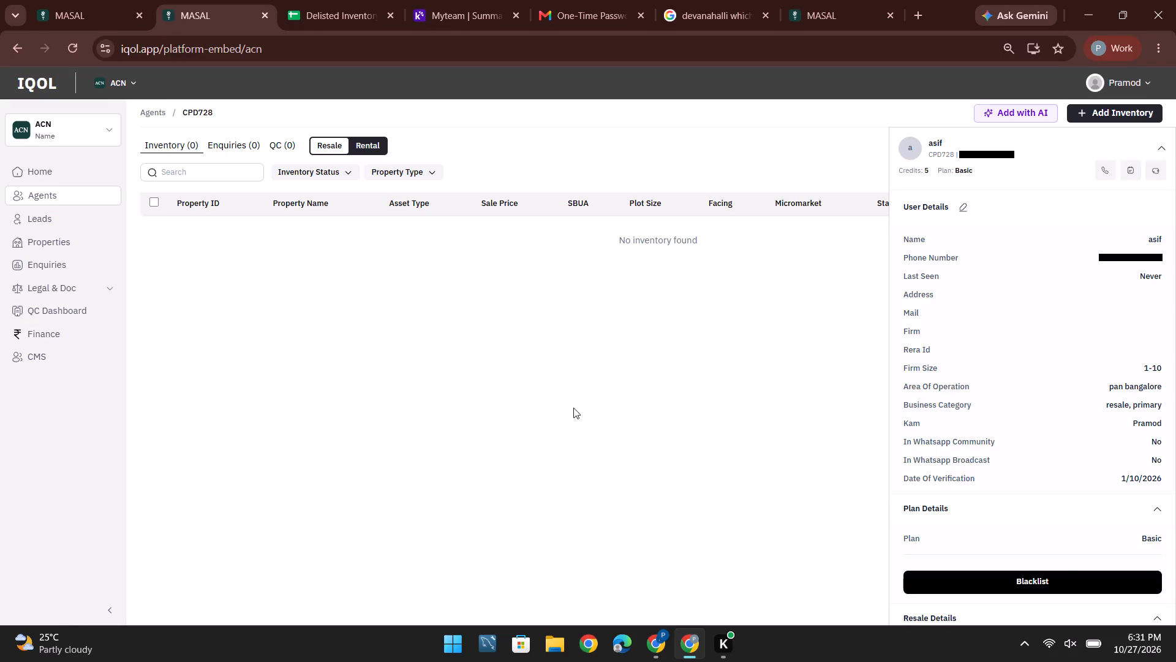
scroll(935, 375, "right", 2)
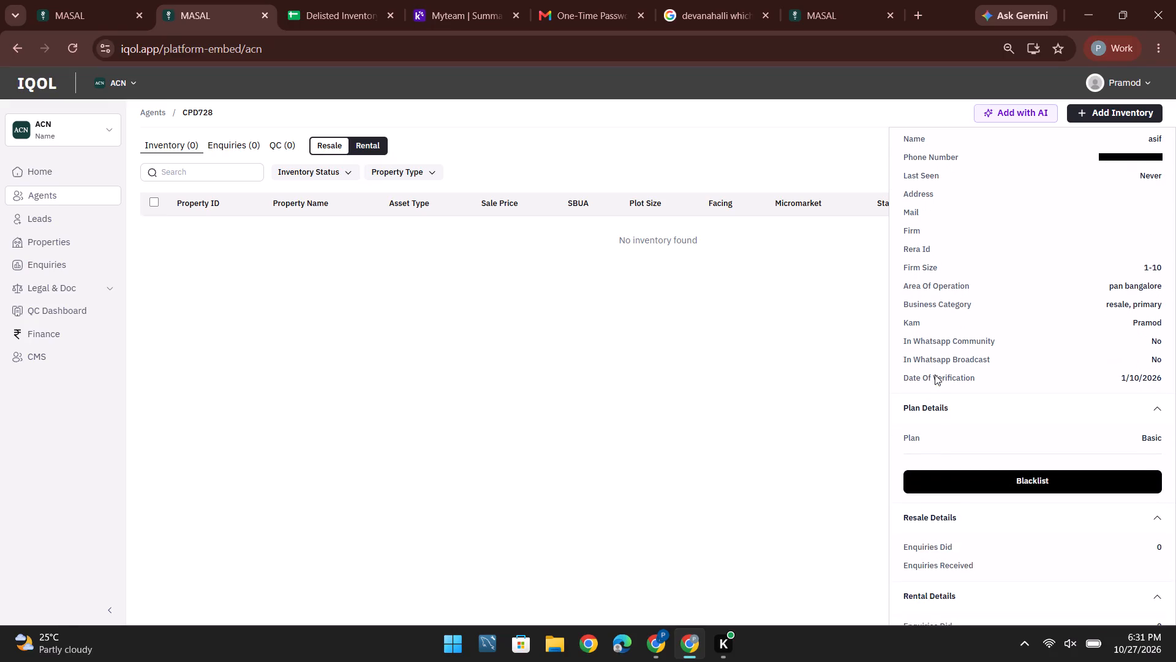
scroll(935, 375, "right", 5)
scroll(935, 375, "up", 5)
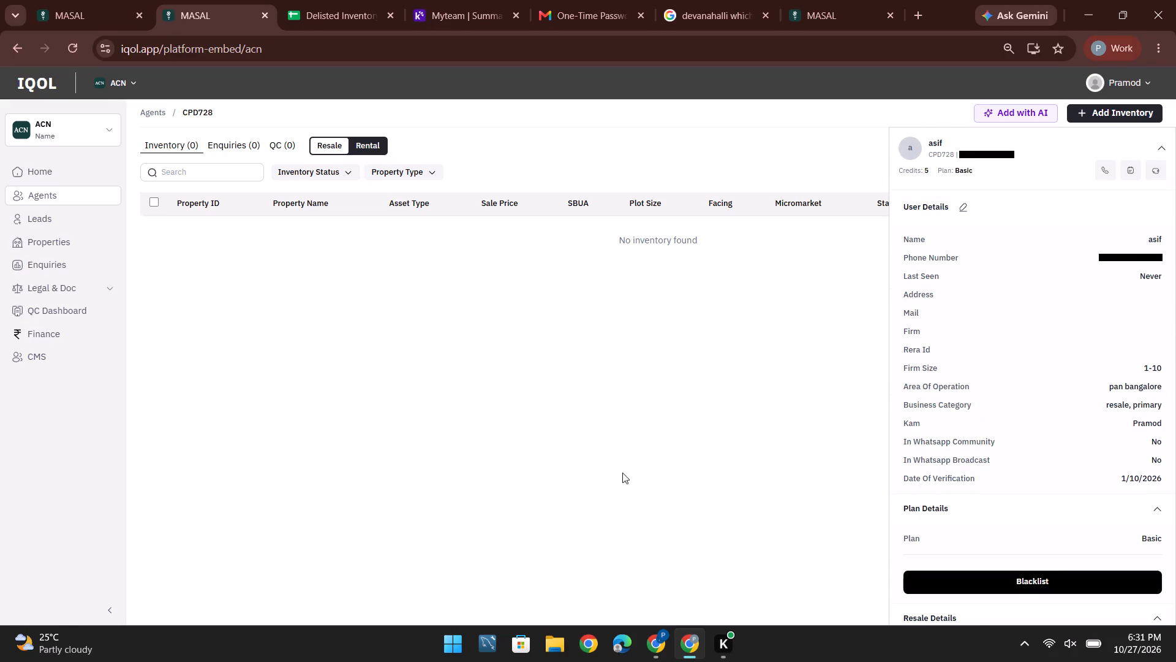
left_click(557, 471)
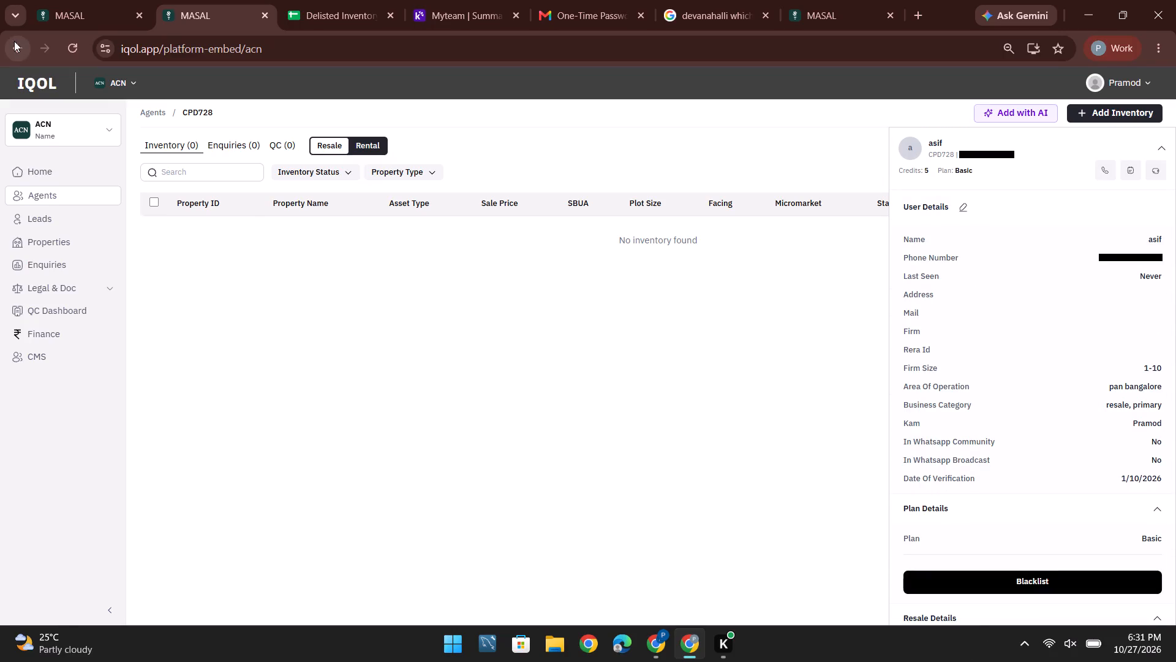
left_click(14, 41)
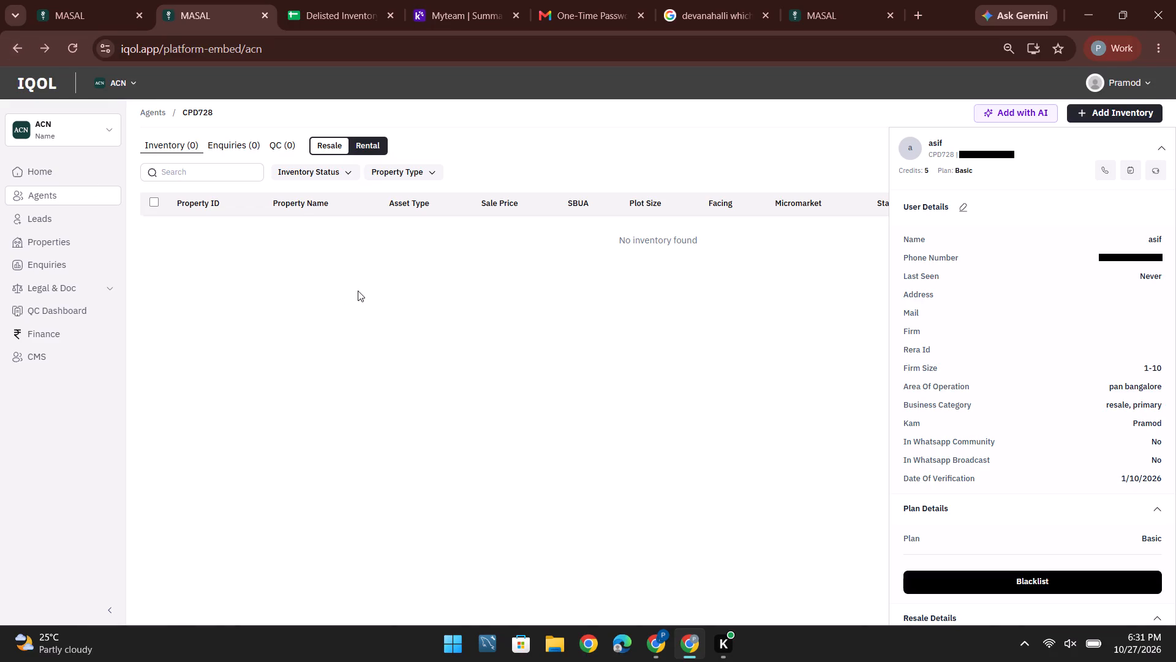
left_click(1160, 147)
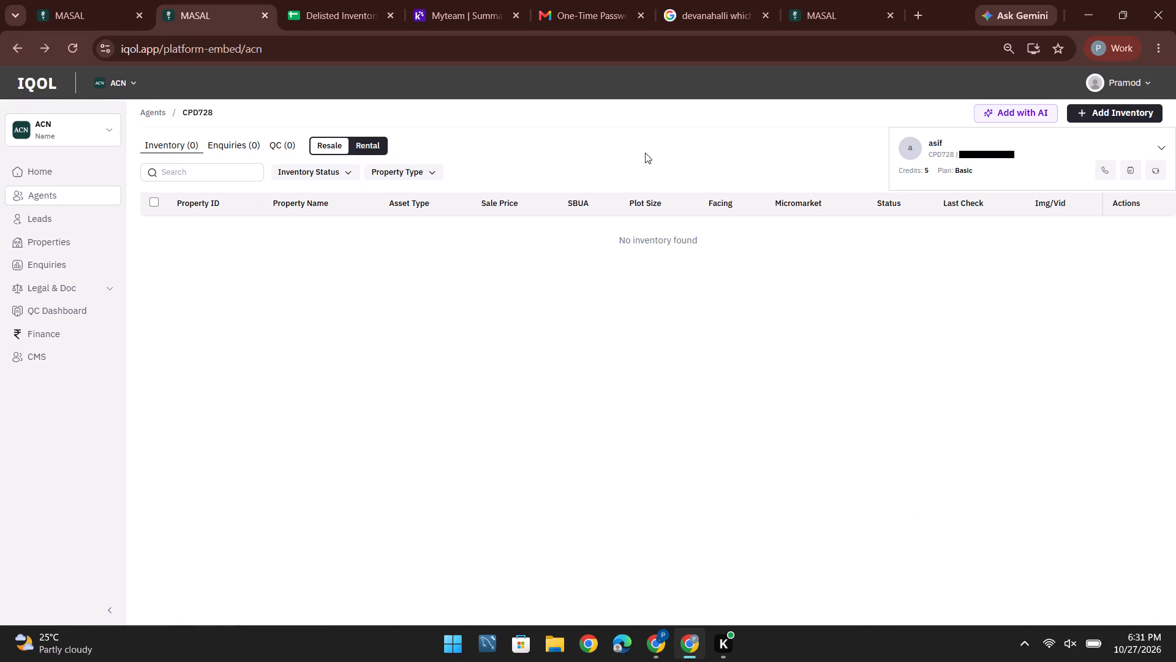
left_click(559, 135)
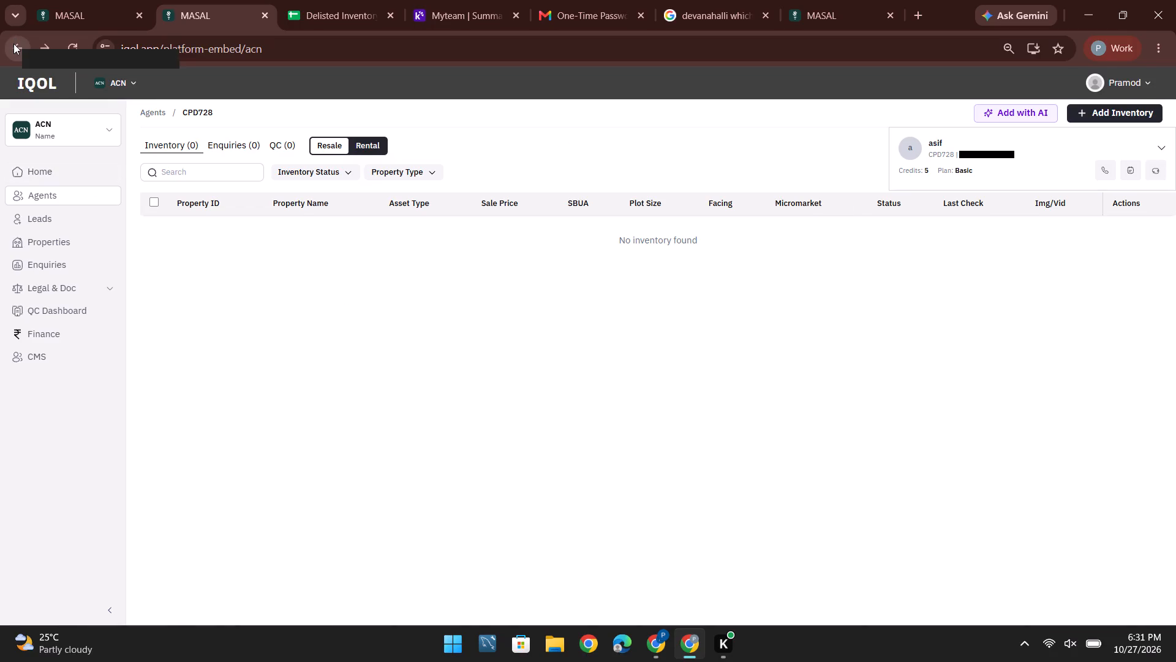
left_click(13, 47)
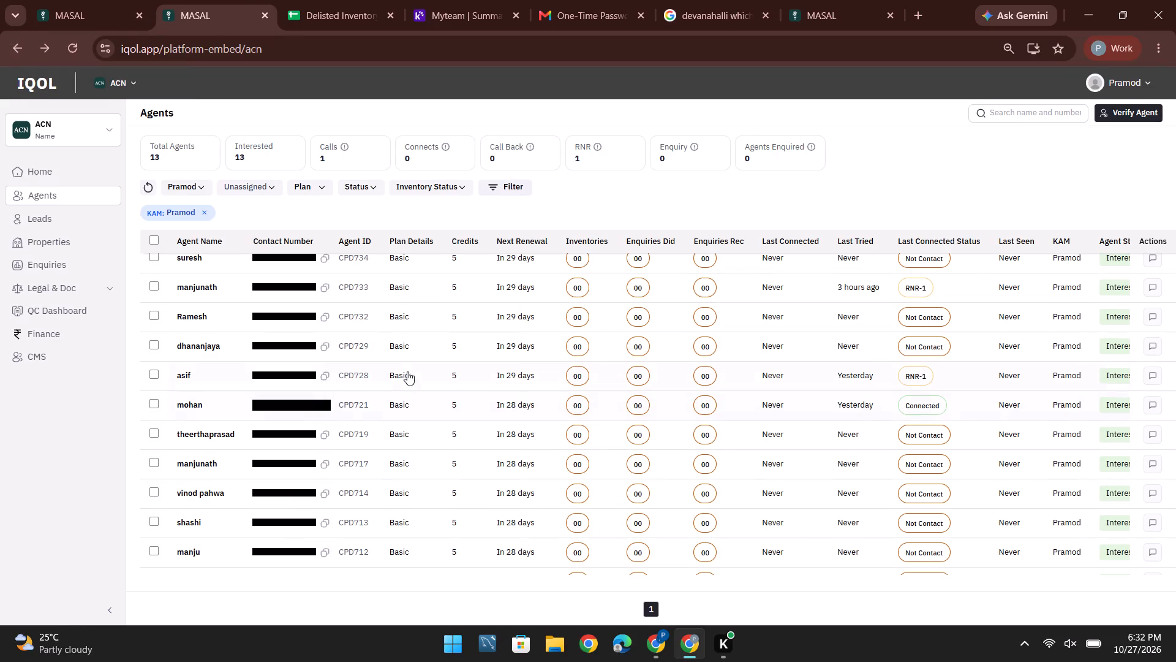
scroll(267, 406, "up", 1)
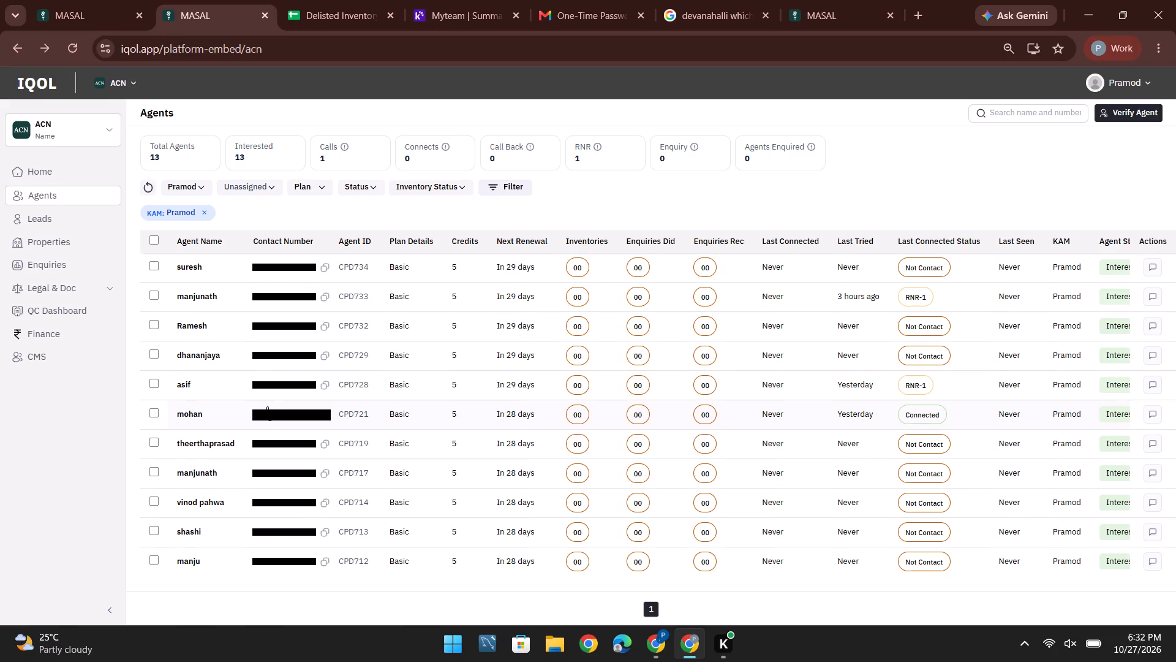
left_click(208, 358)
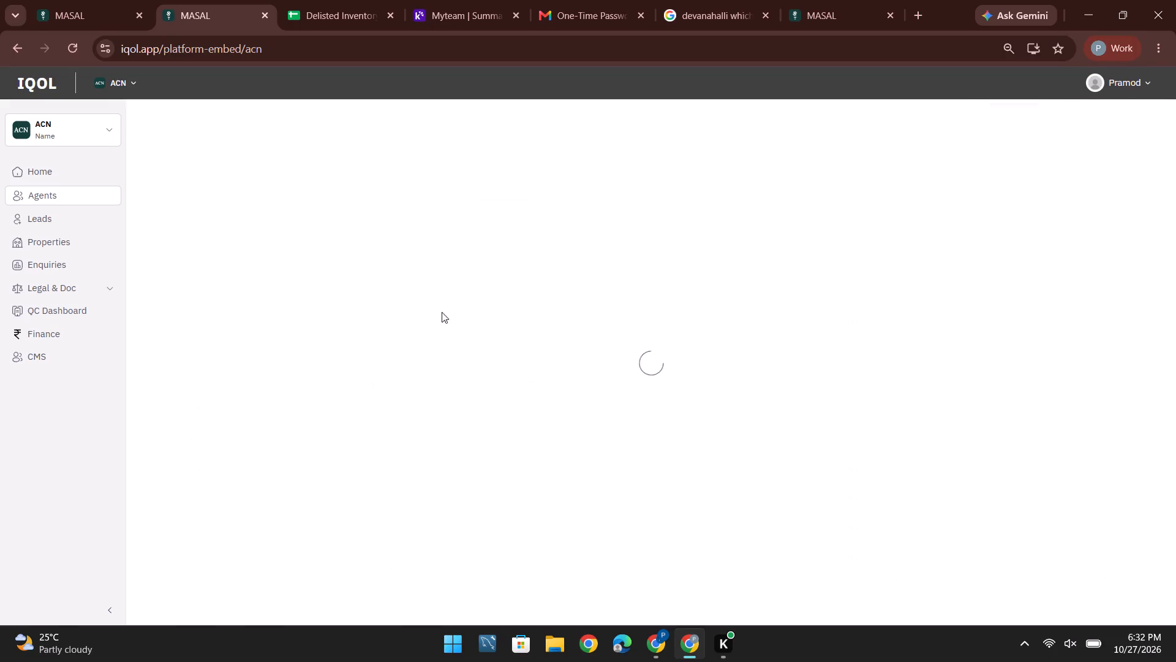
left_click(965, 146)
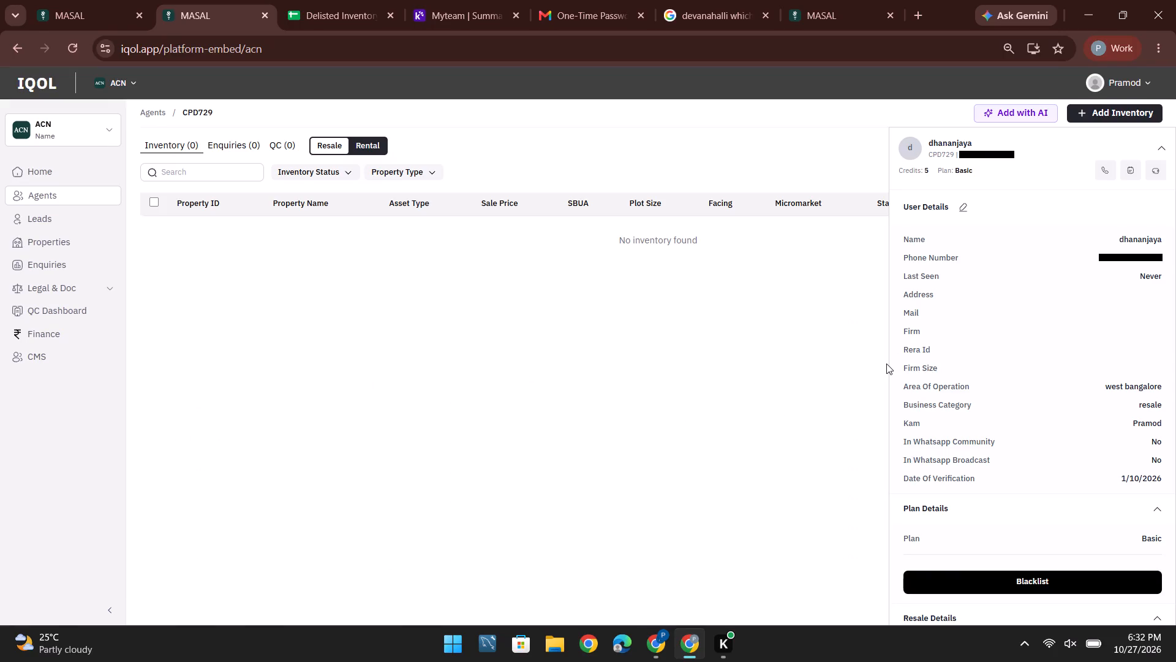
left_click(6, 53)
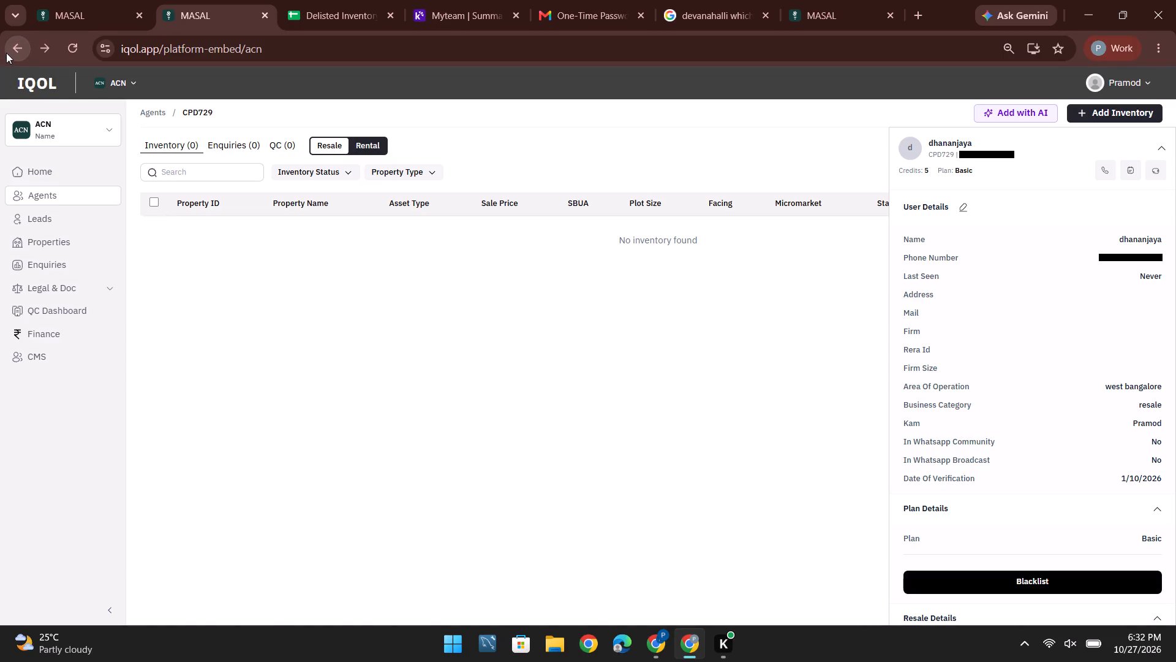
left_click(6, 53)
left_click(1175, 183)
left_click(1158, 152)
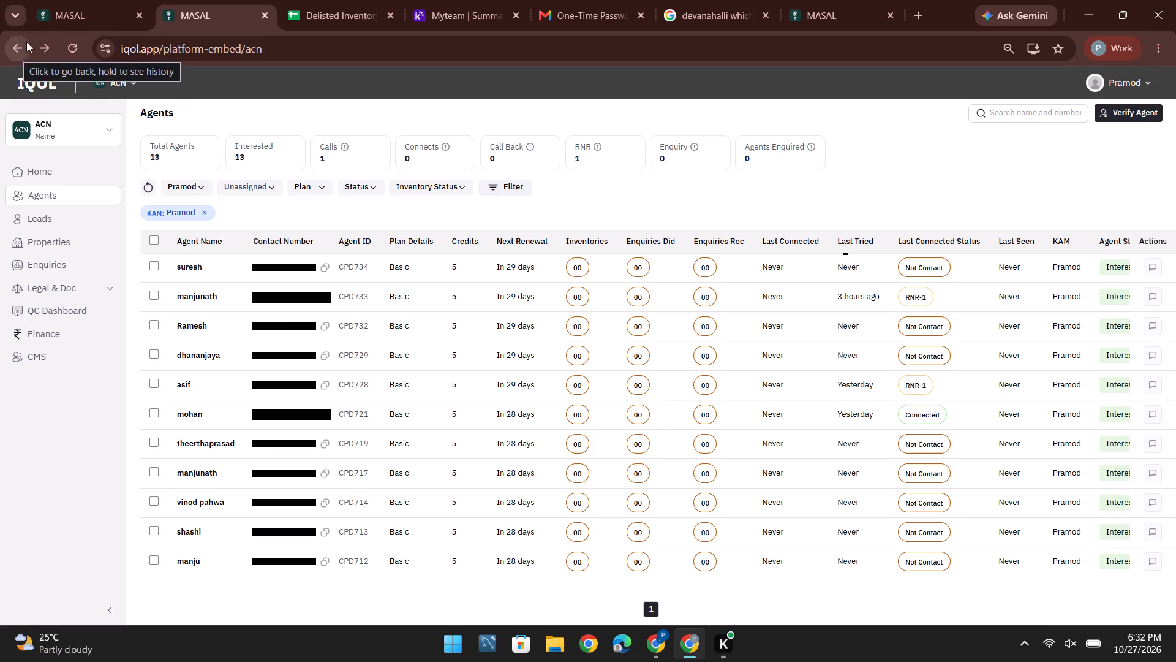
left_click(191, 272)
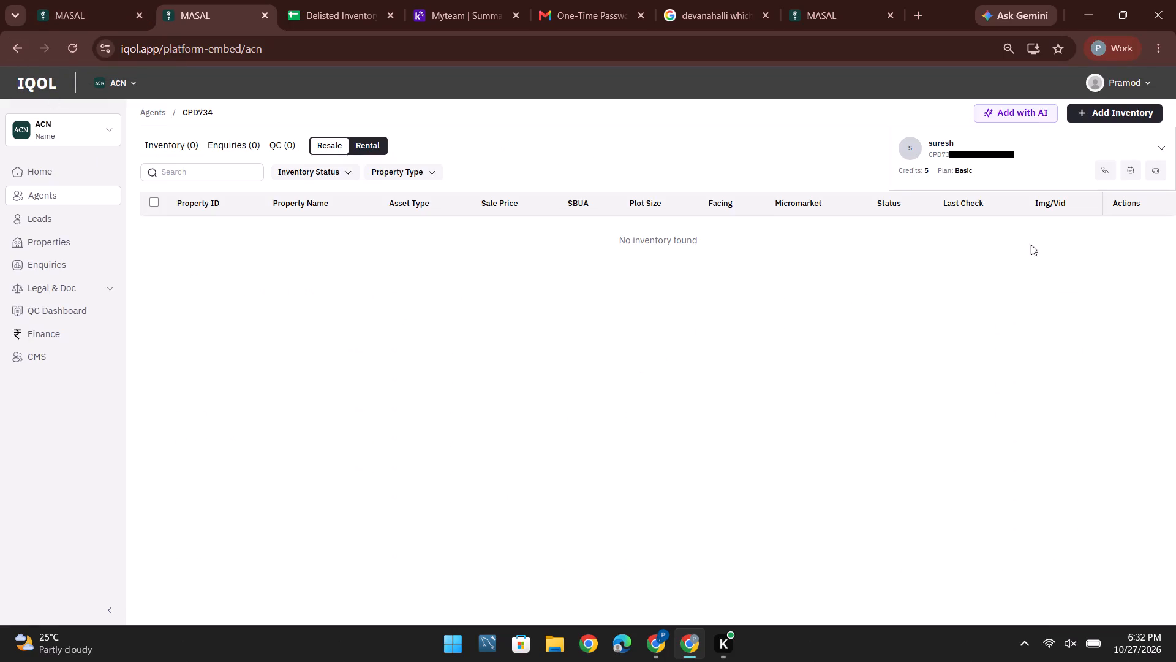
left_click(935, 144)
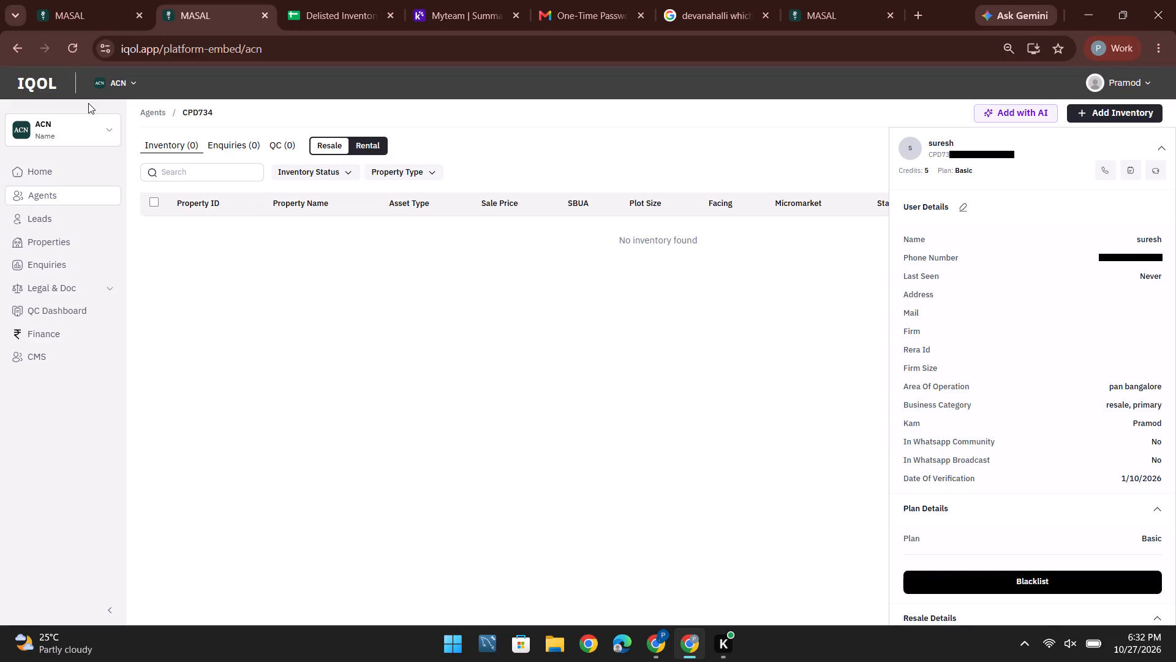
scroll(932, 367, "down", 1)
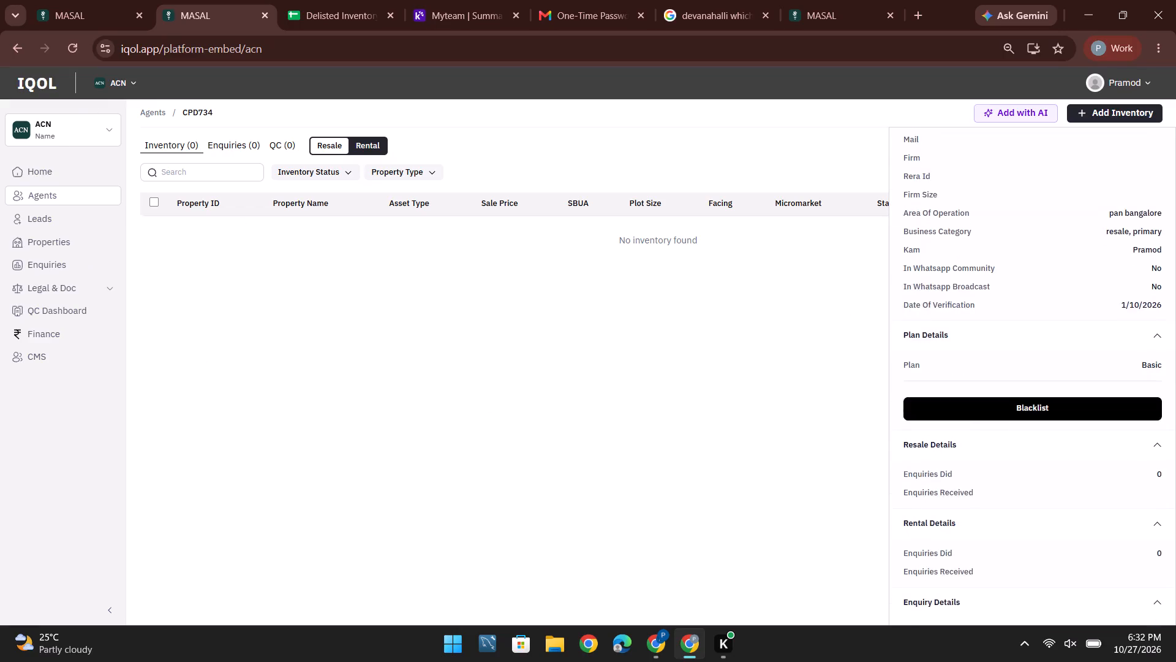
scroll(932, 367, "down", 1)
scroll(911, 427, "up", 4)
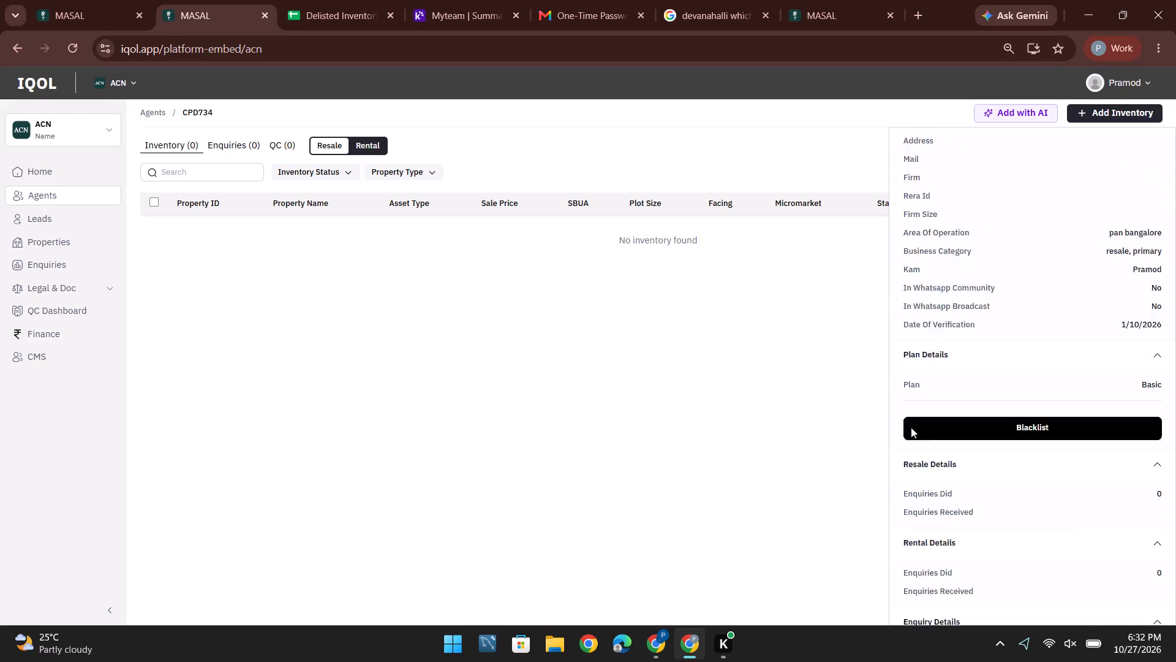
scroll(911, 427, "up", 2)
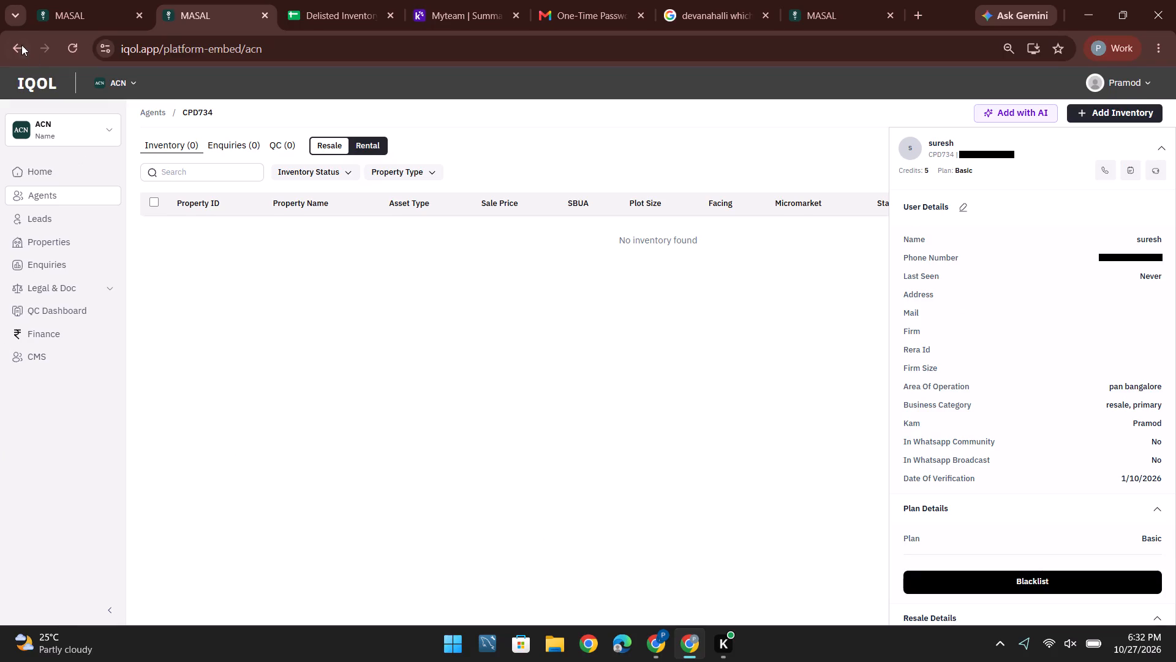
left_click(21, 45)
left_click(1164, 150)
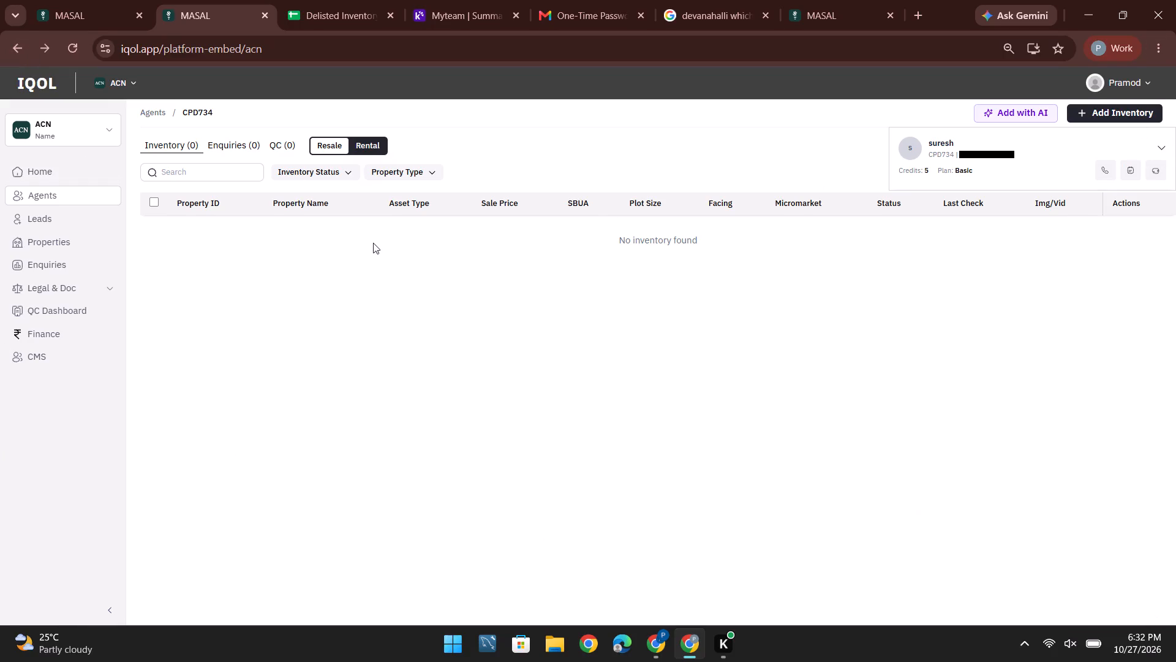
left_click(20, 50)
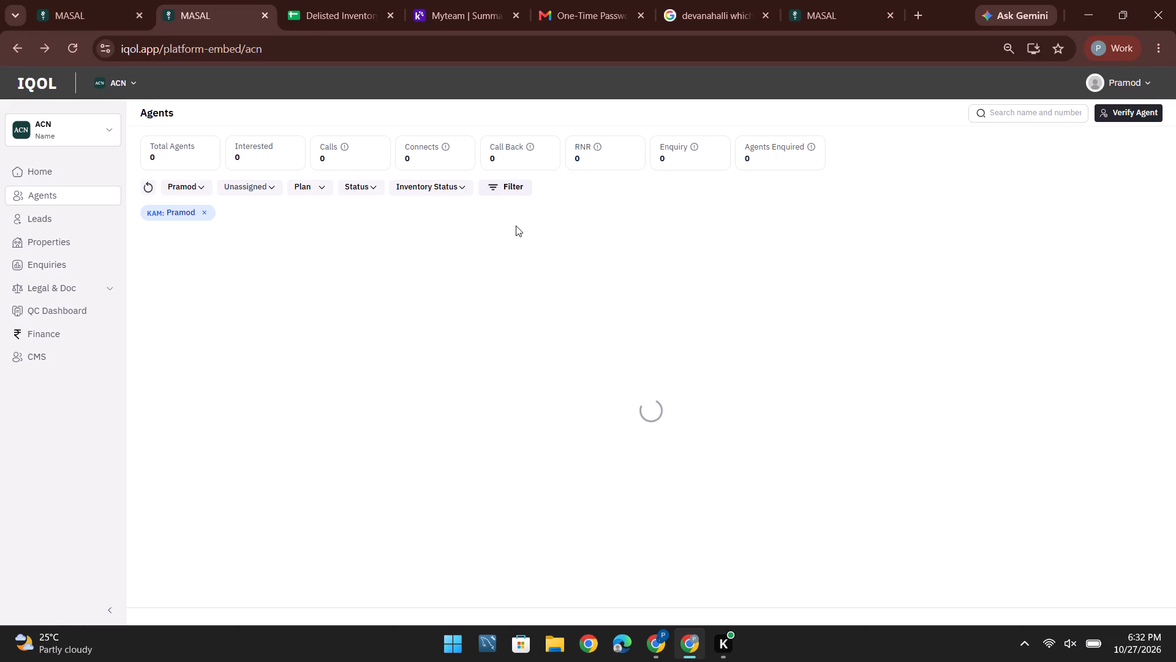
left_click(208, 293)
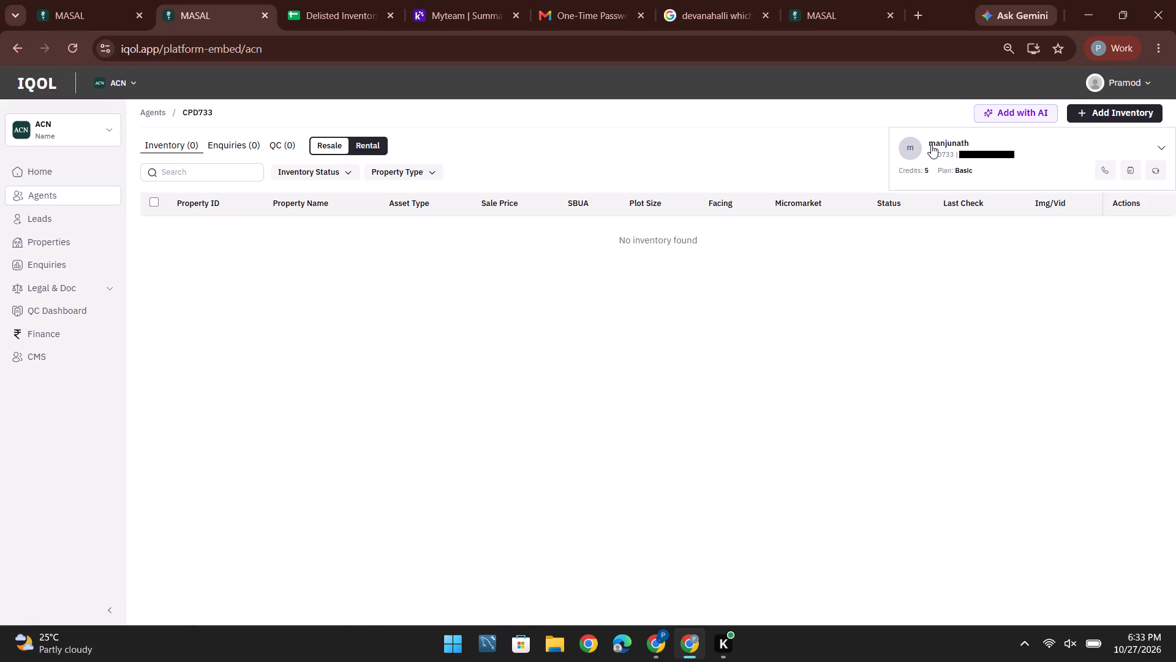
left_click(931, 145)
scroll(1000, 440, "down", 1)
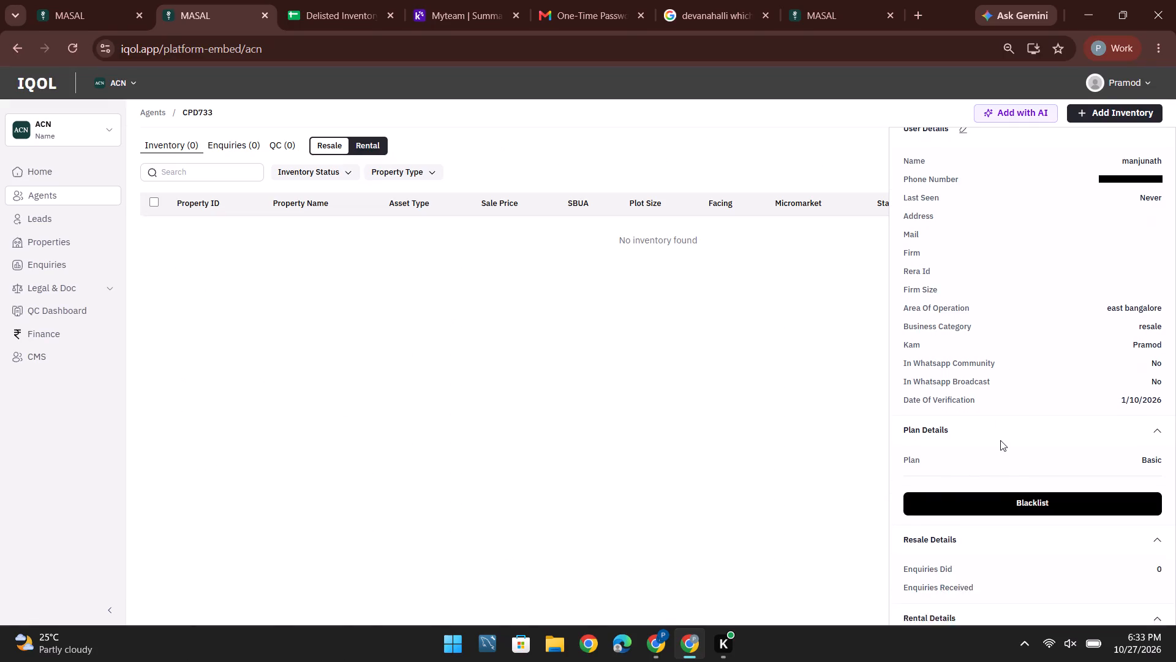
scroll(1000, 440, "down", 1)
scroll(1000, 440, "right", 3)
scroll(1000, 440, "up", 4)
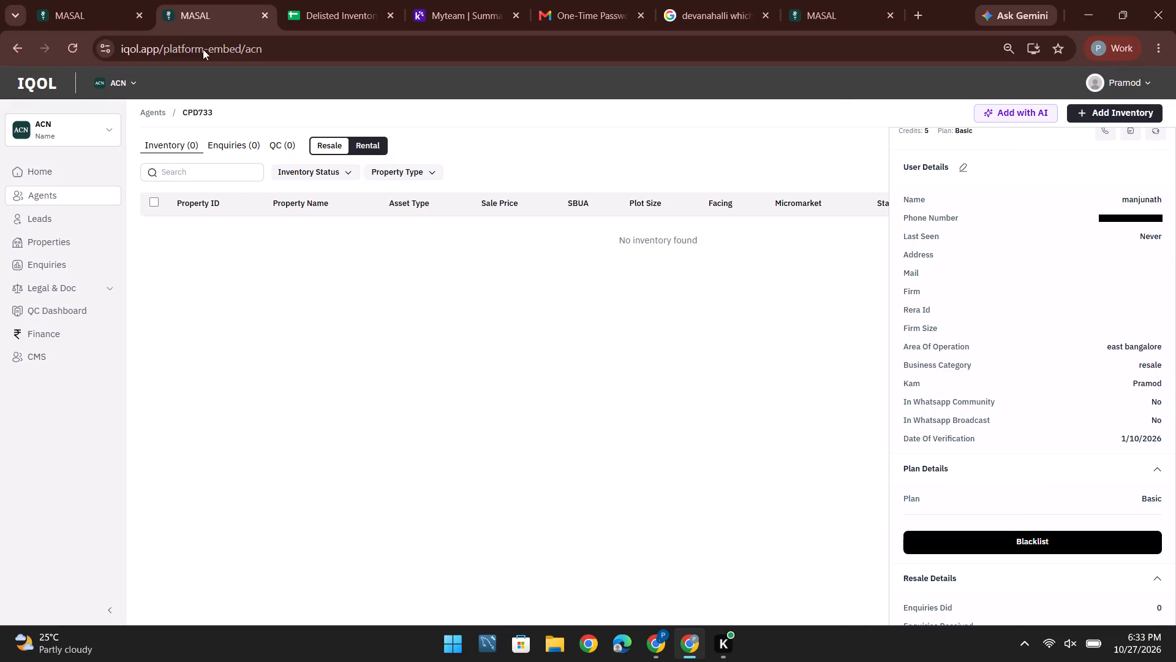
Switch to the other MASAL page showing the Leads list filtered by KAM Rishik.
left_click(80, 0)
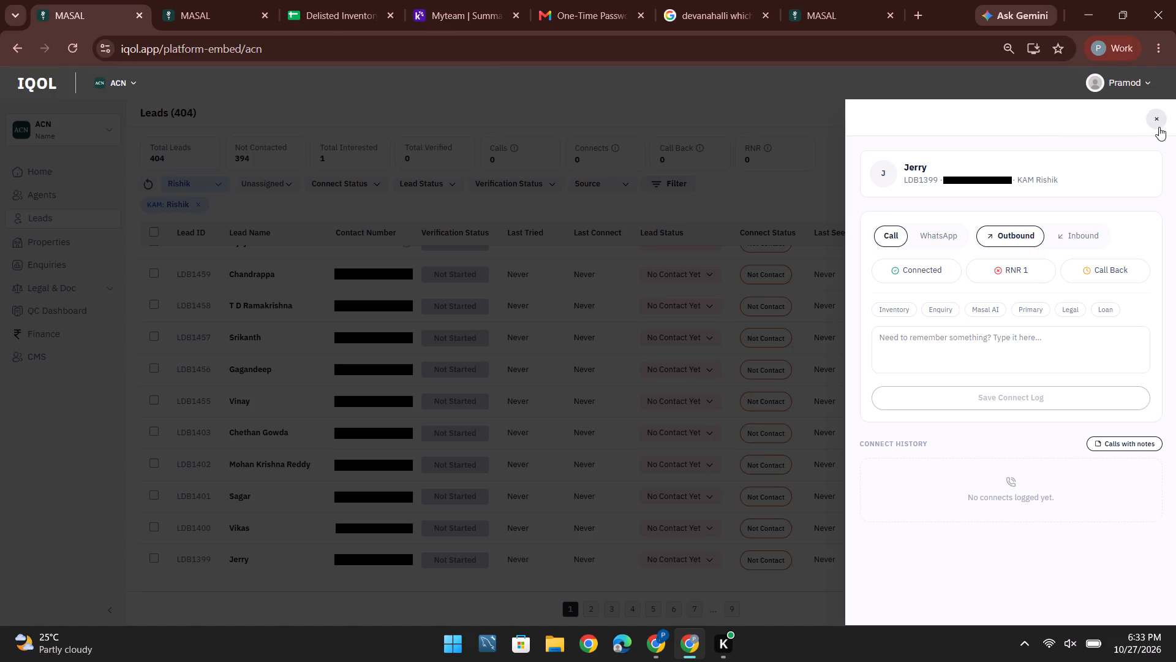
left_click(914, 270)
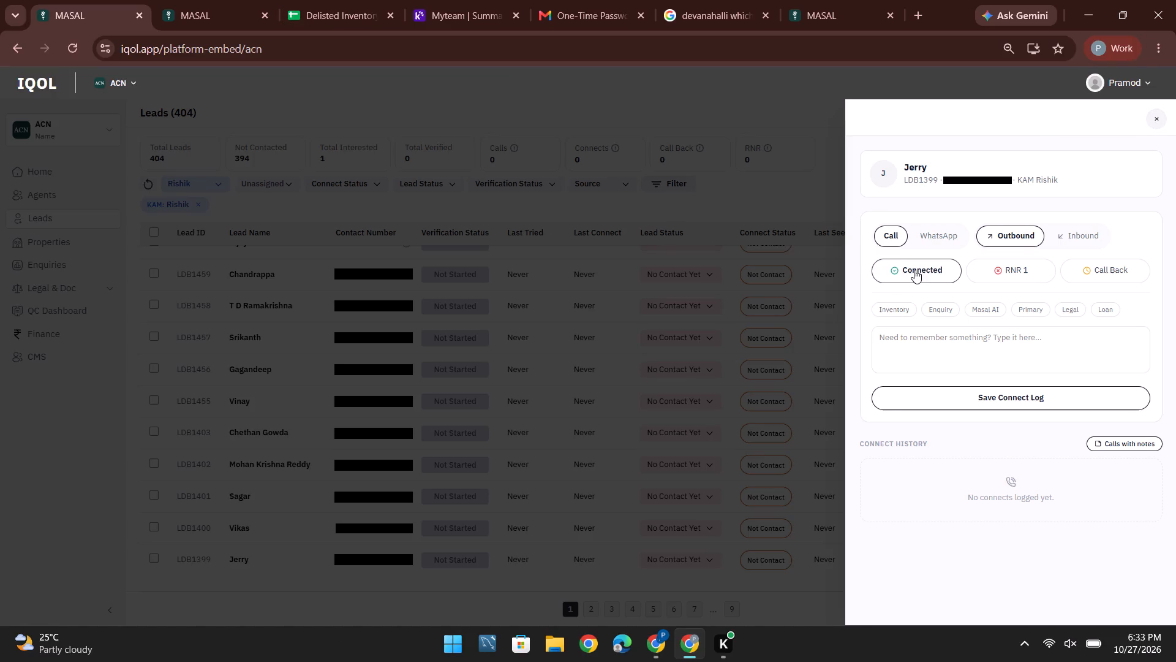
left_click(920, 352)
type("not an agent")
key("space")
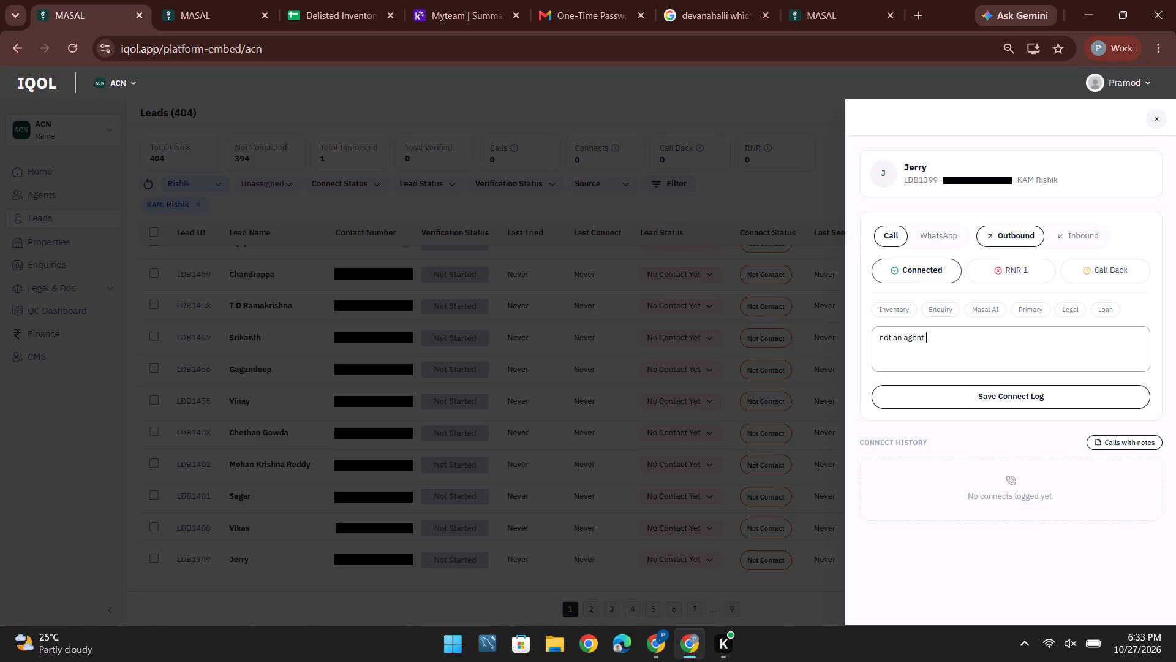
left_click(979, 401)
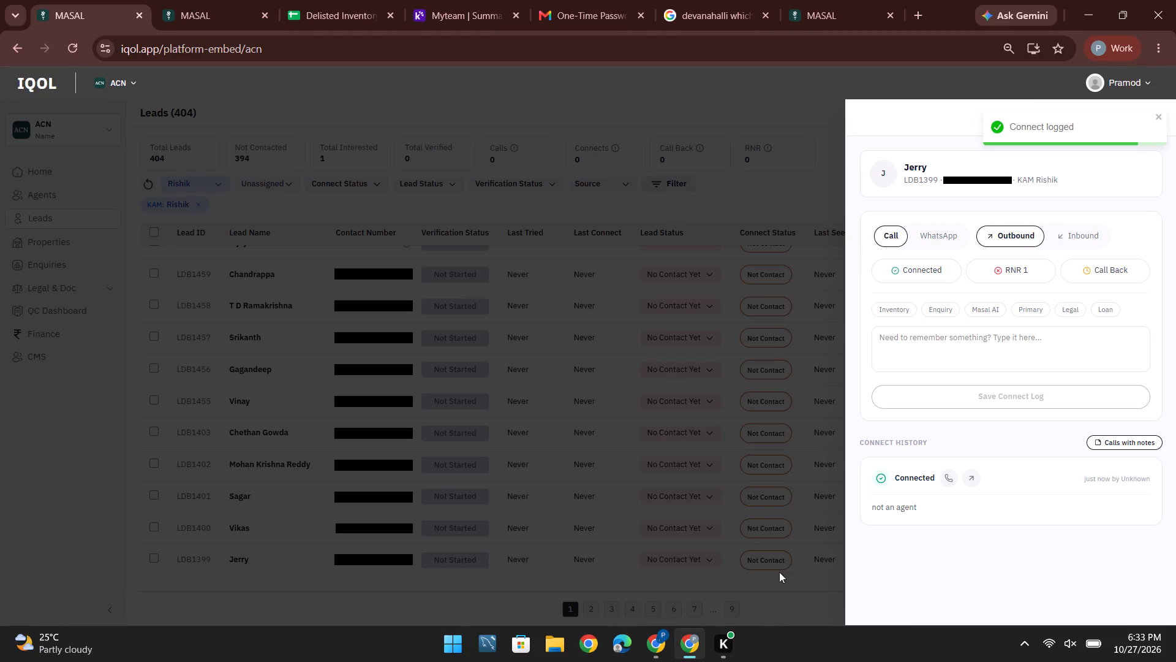
left_click(794, 607)
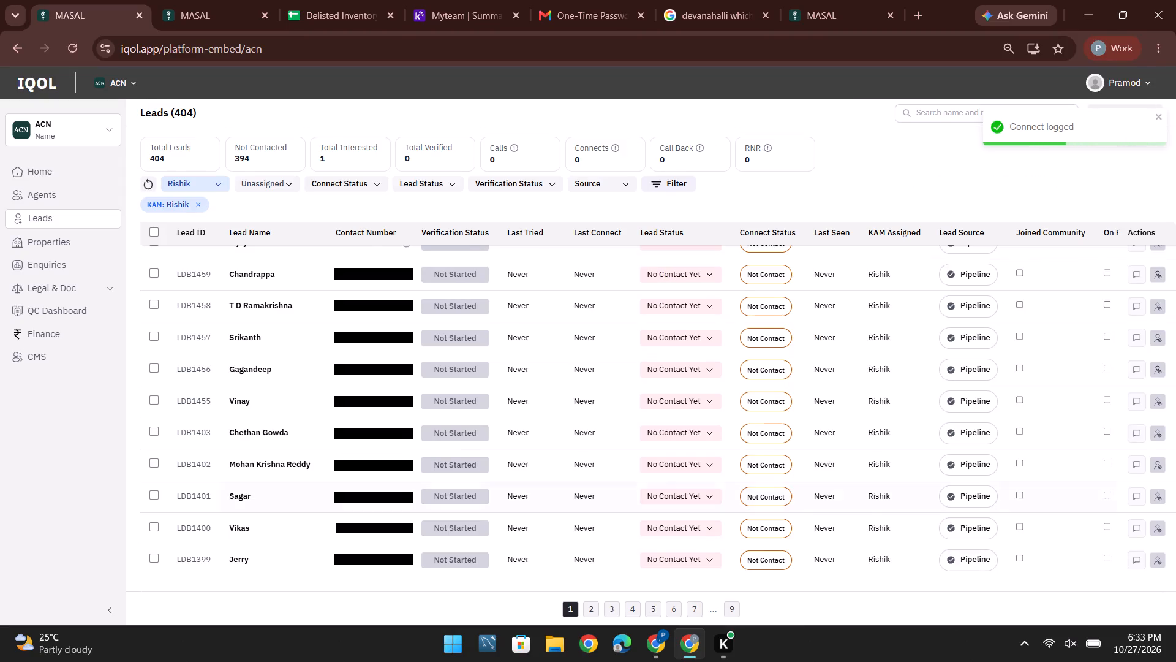
scroll(974, 495, "up", 1)
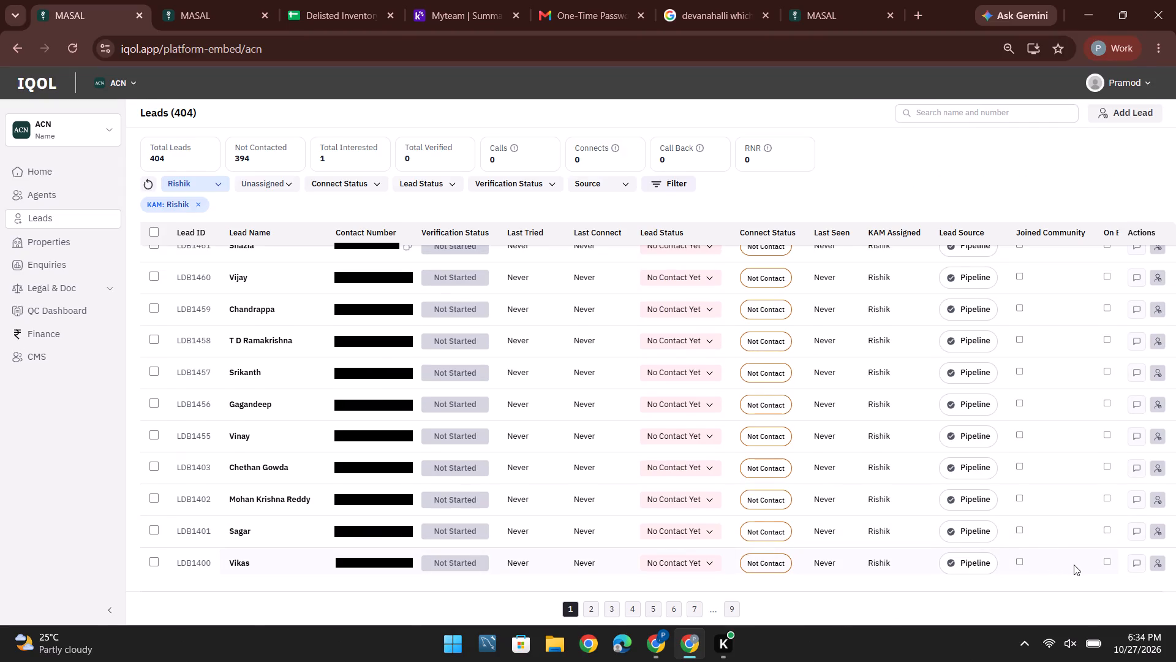
left_click(1134, 563)
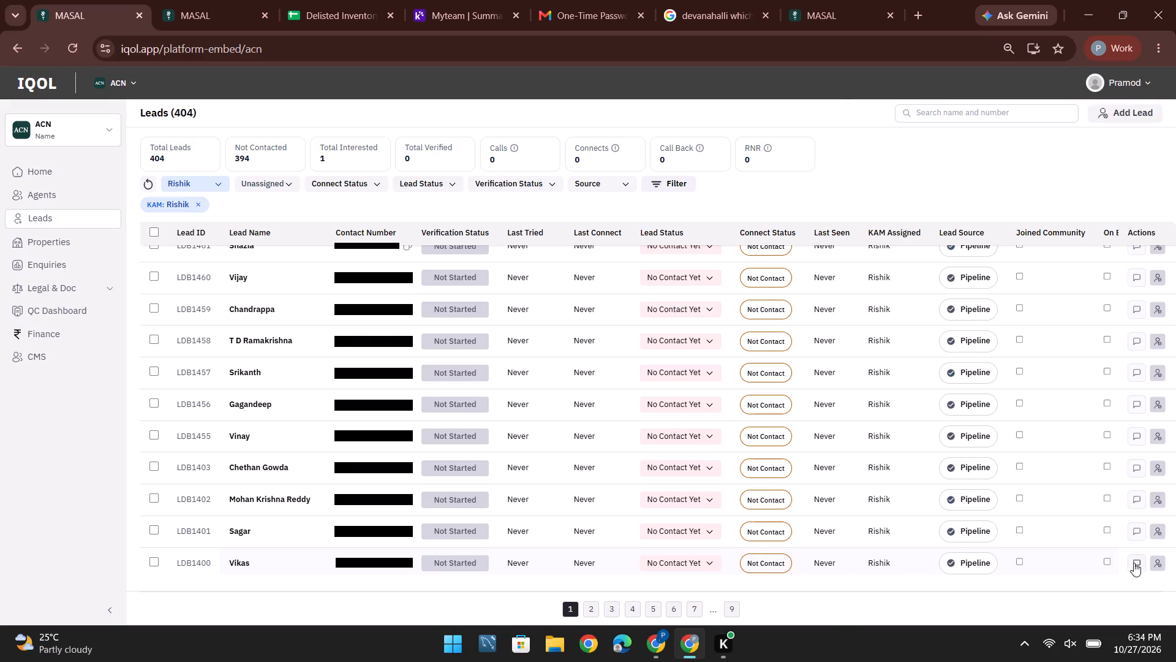
left_click(802, 612)
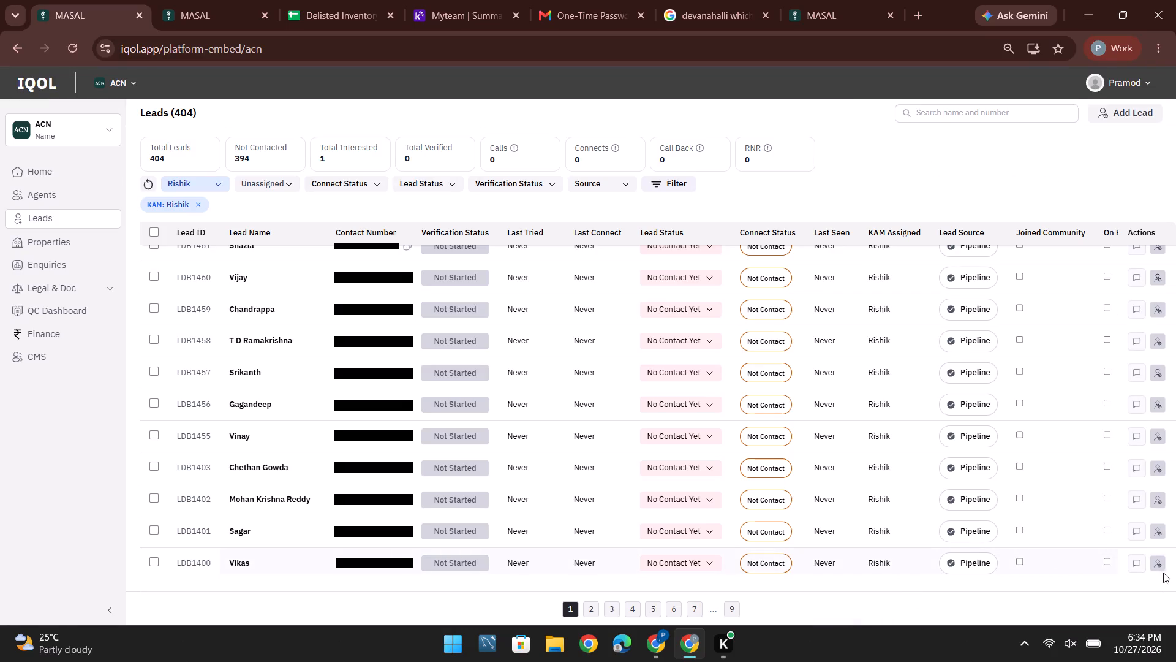
left_click(1163, 573)
left_click(1162, 566)
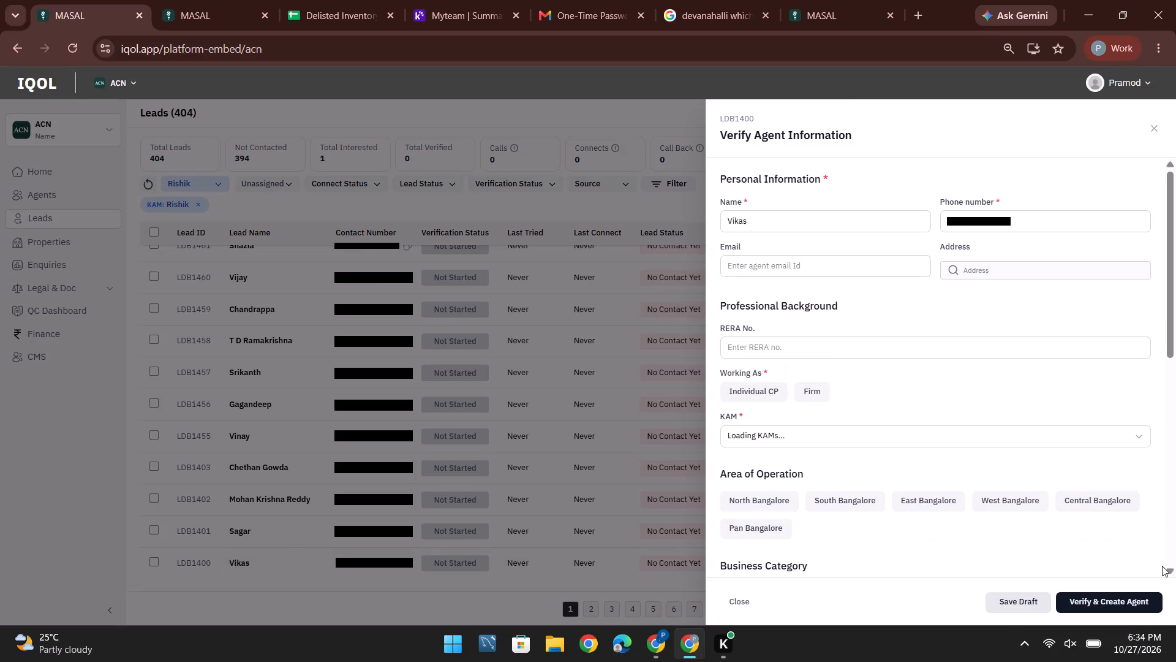
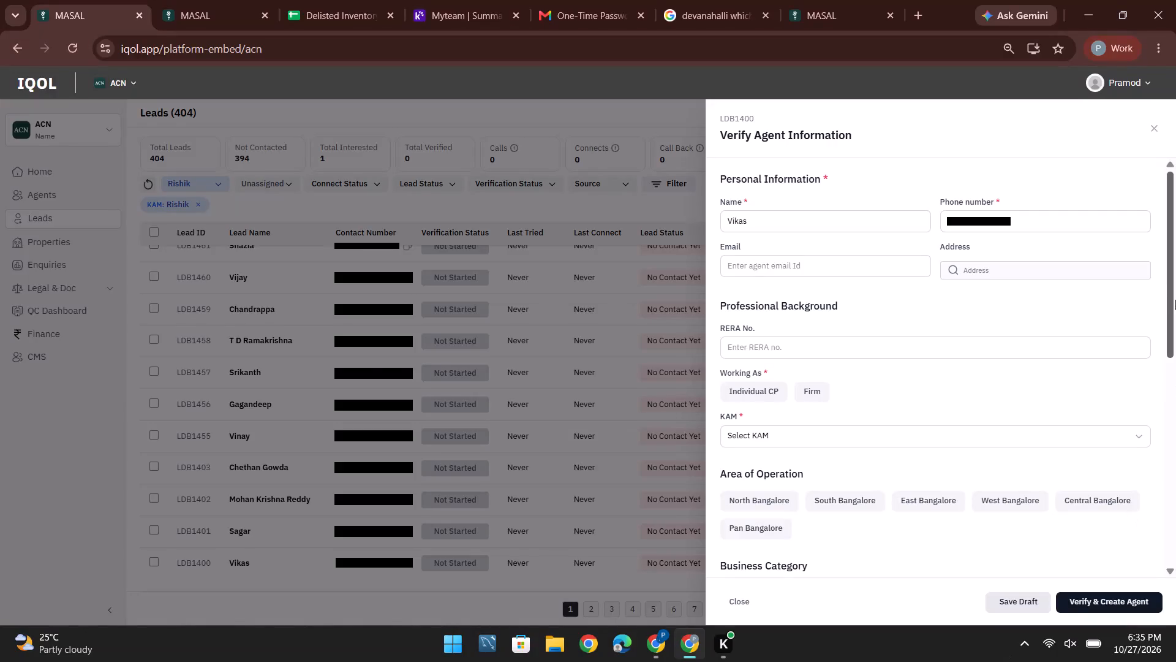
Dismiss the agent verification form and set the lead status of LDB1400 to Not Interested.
left_click(1153, 134)
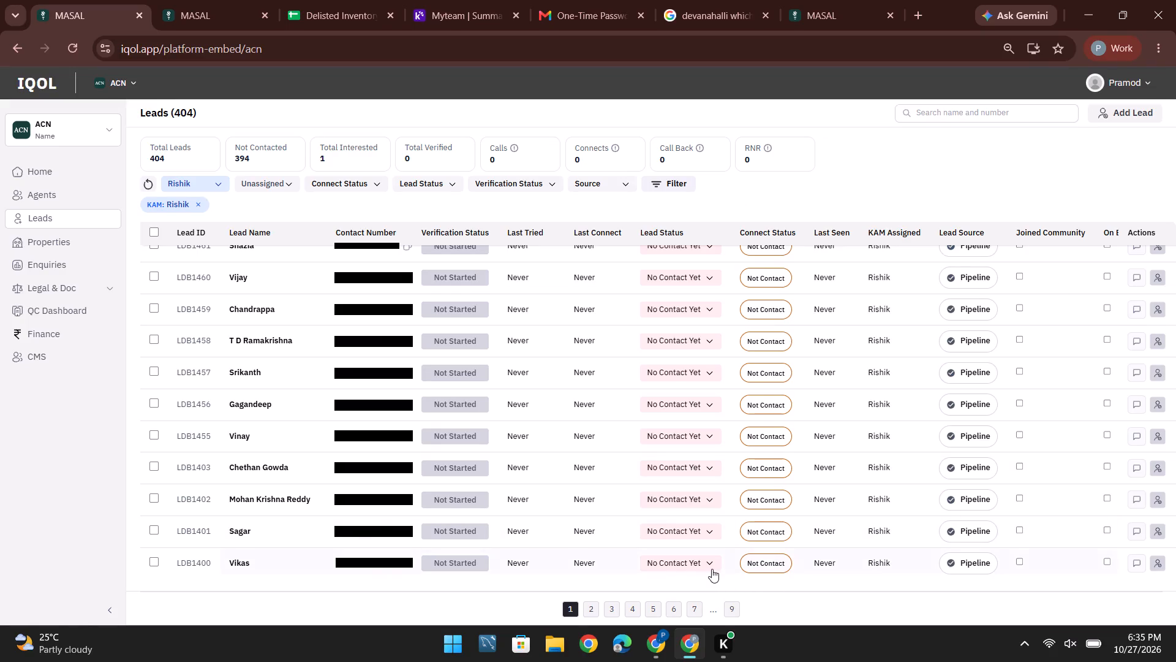
left_click(712, 569)
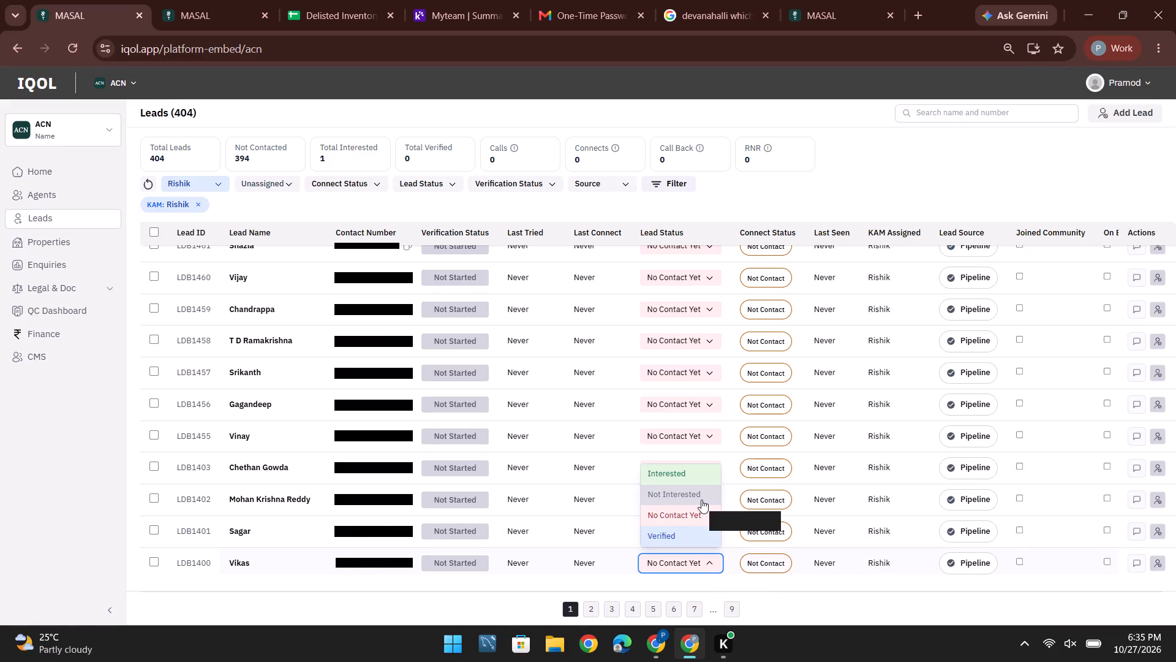
left_click(701, 500)
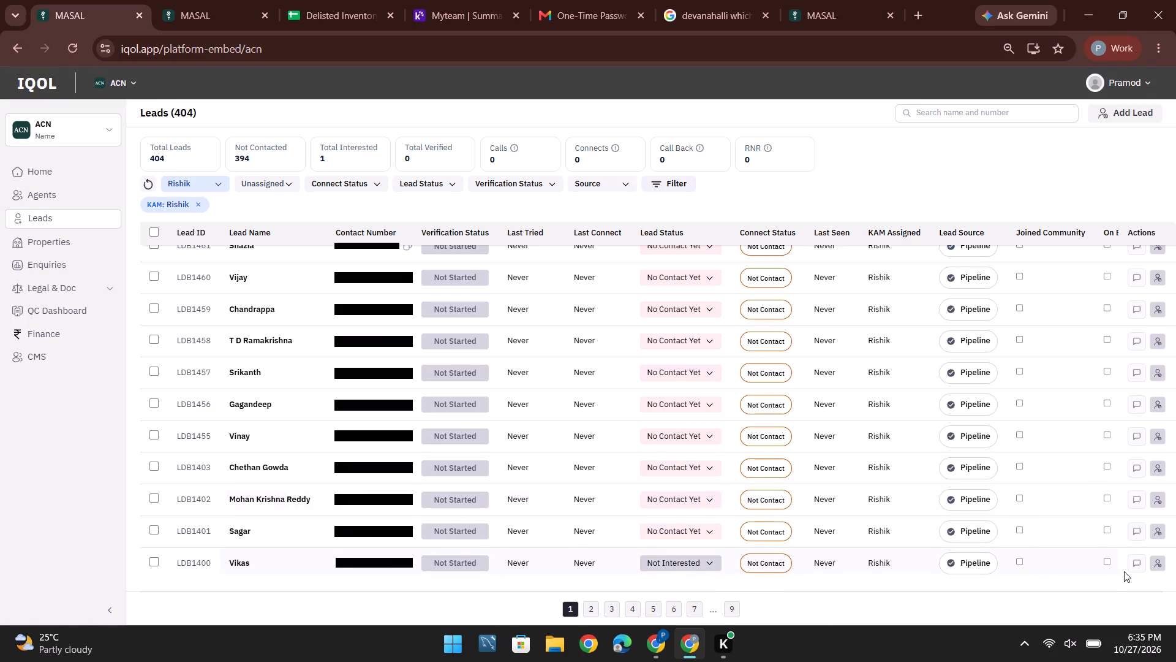
left_click(1133, 563)
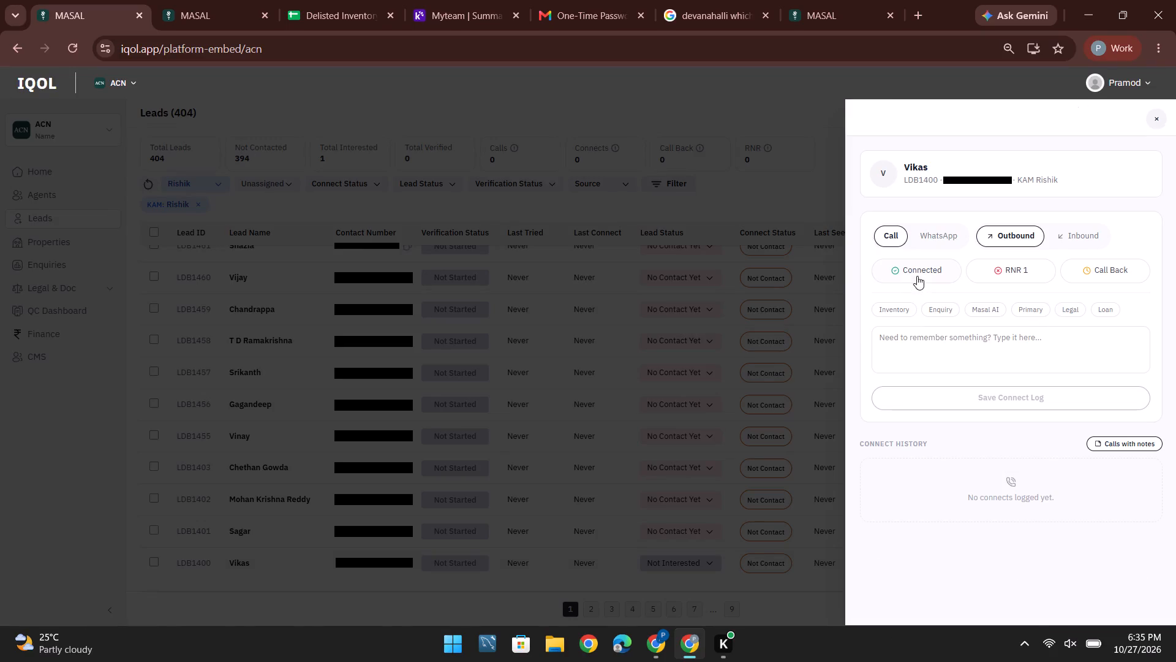
left_click(917, 275)
left_click(918, 337)
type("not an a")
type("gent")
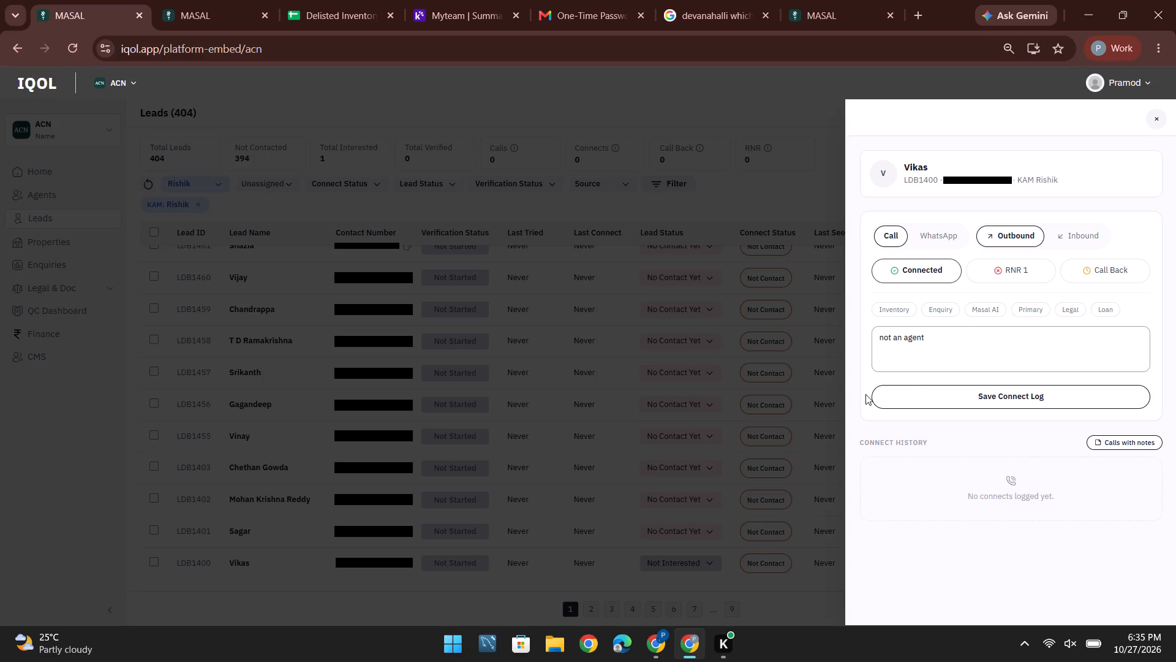
left_click(907, 386)
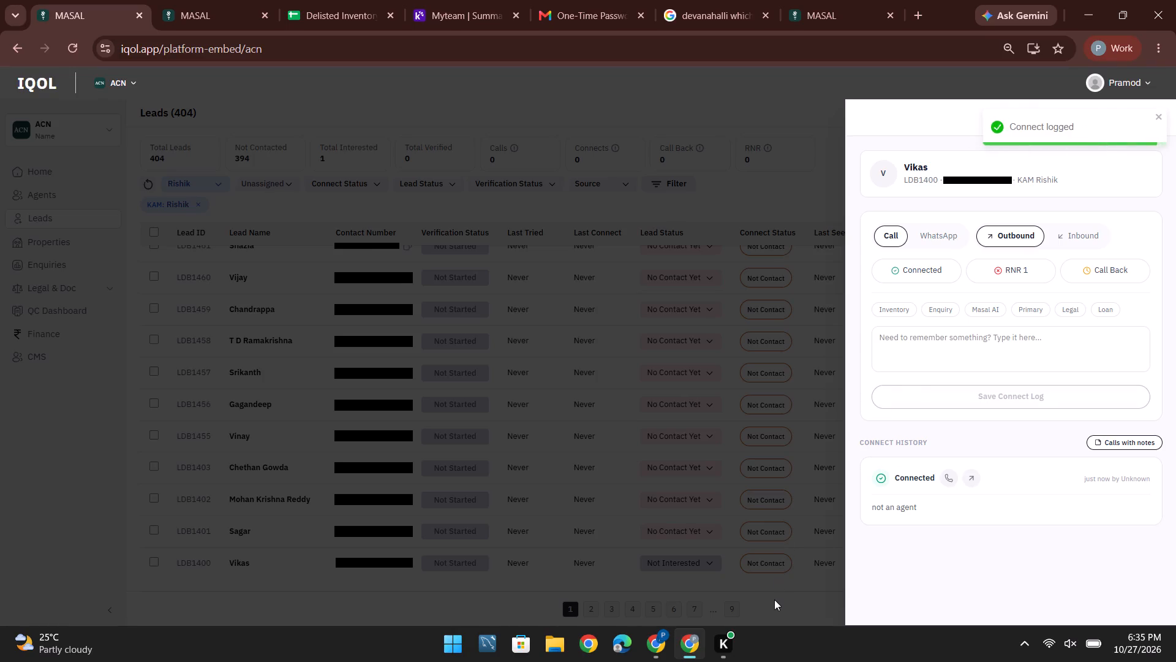
left_click(774, 599)
scroll(889, 513, "up", 1)
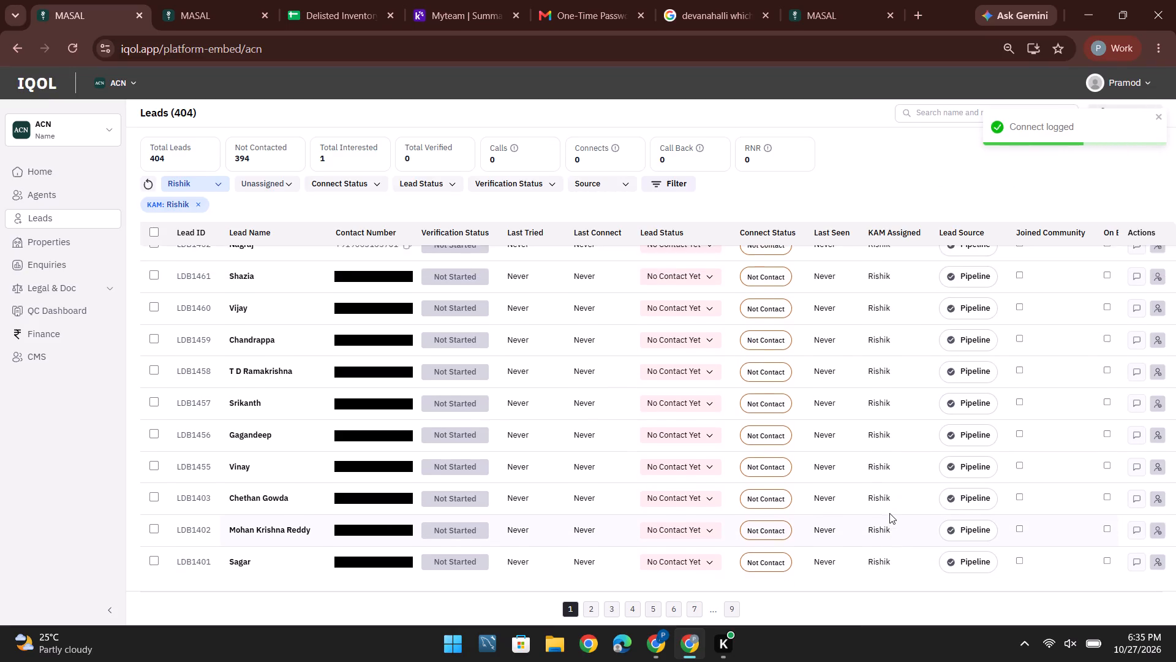
scroll(889, 513, "up", 1)
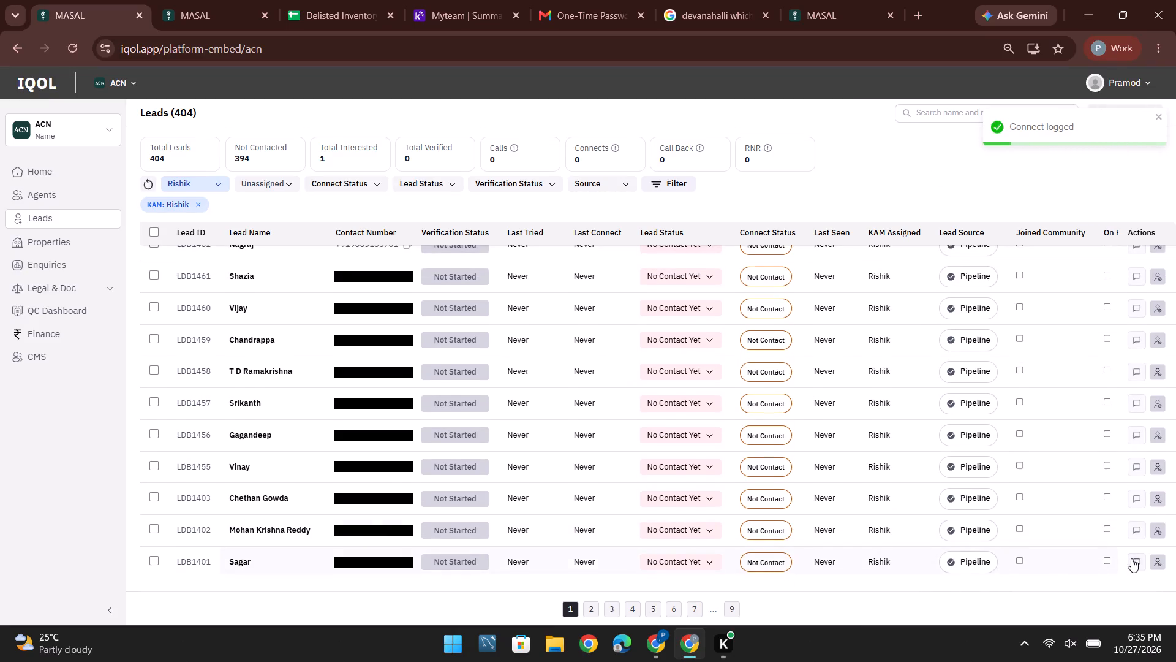
left_click(1131, 558)
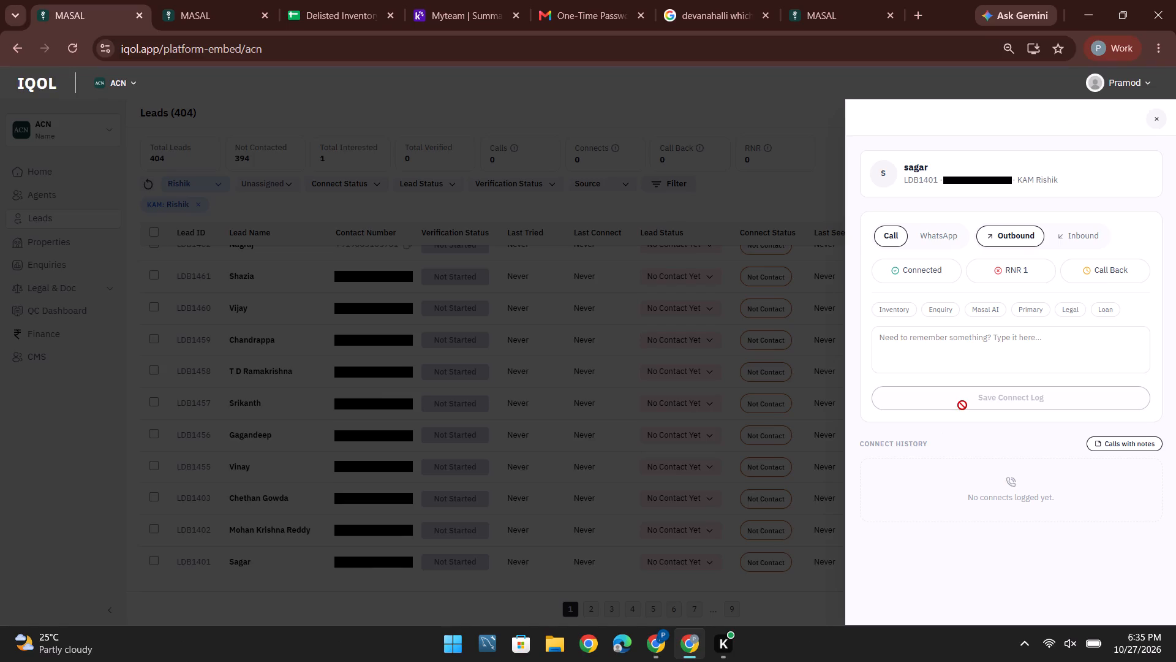
left_click(794, 604)
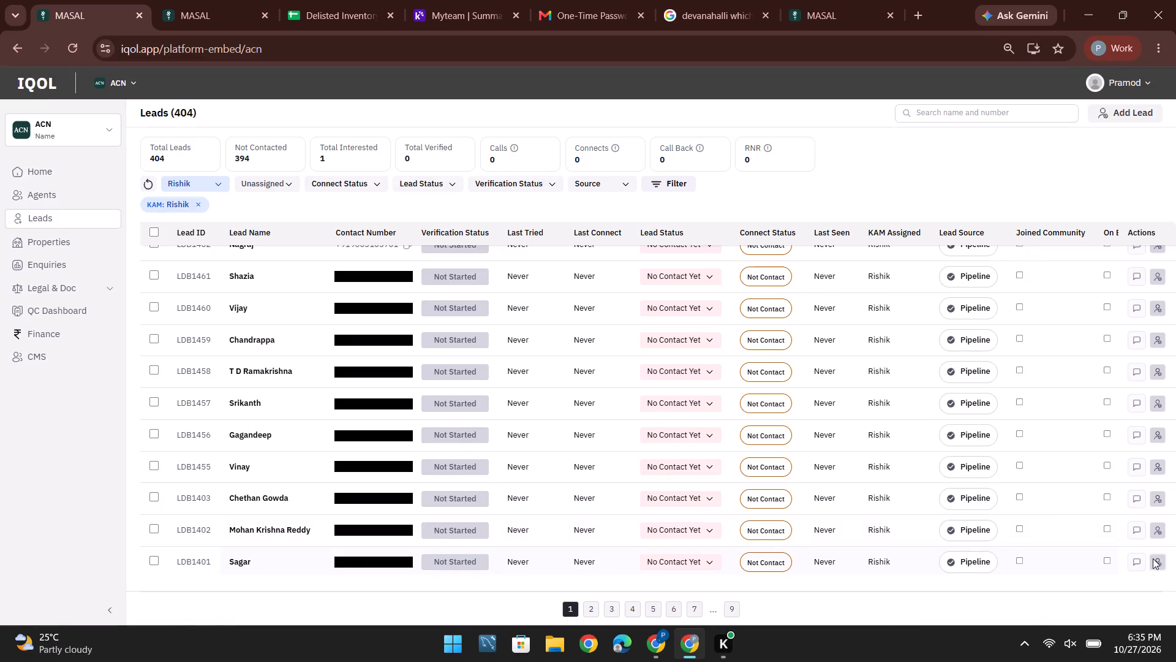
left_click(1153, 558)
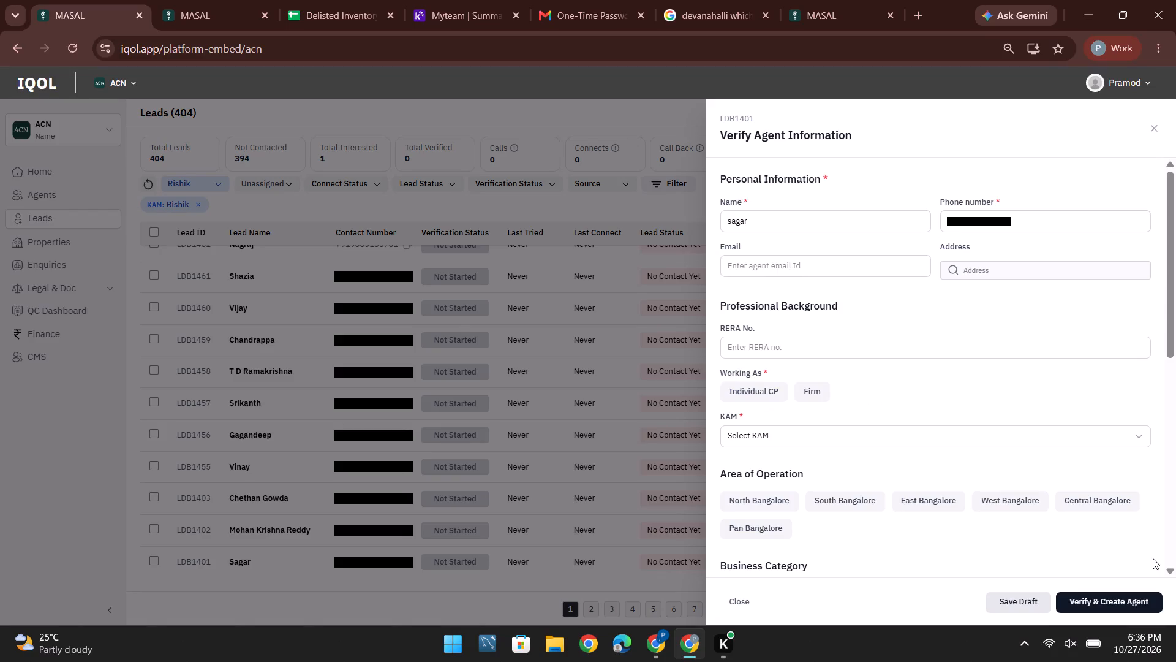
left_click(1151, 127)
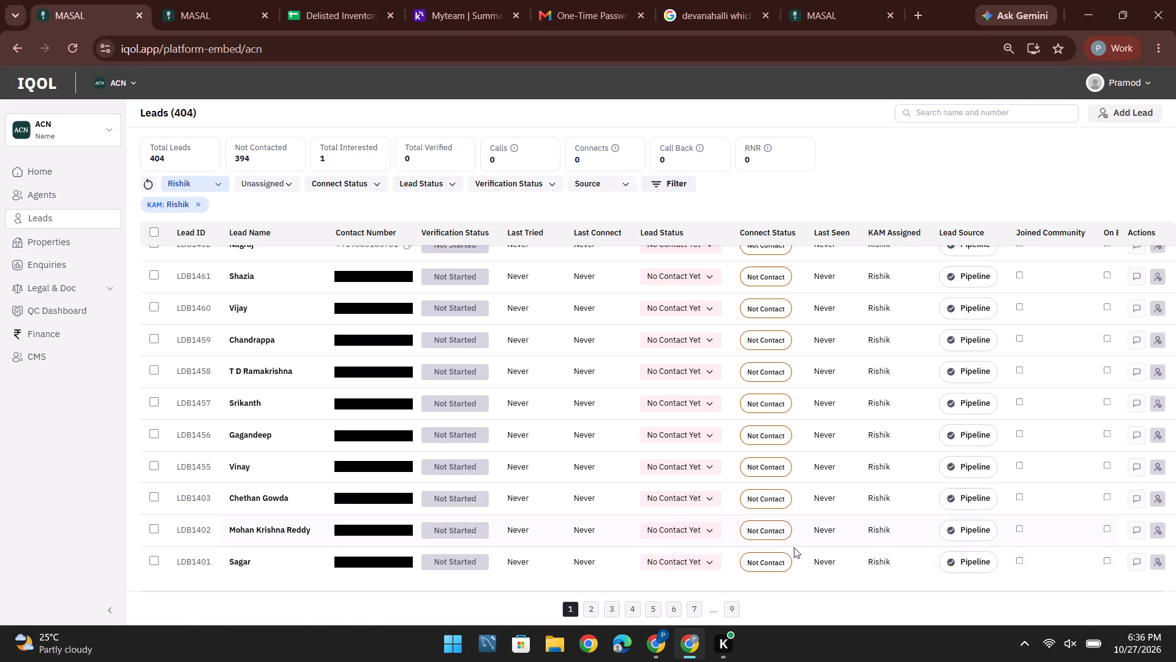
left_click(1134, 566)
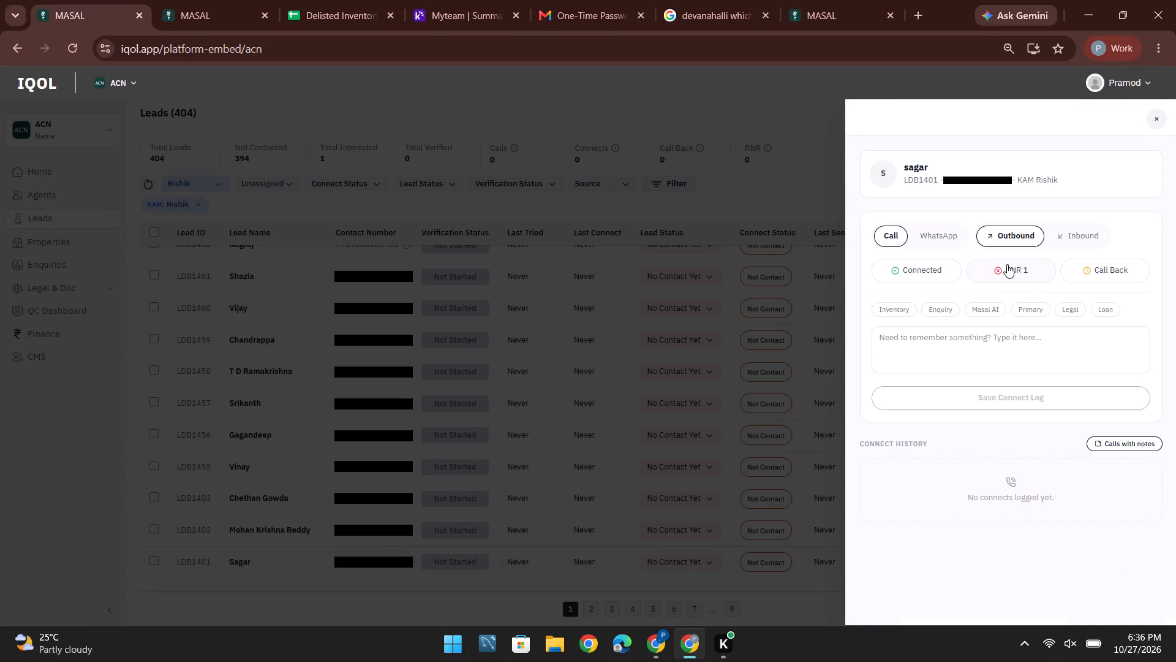
left_click(1007, 264)
left_click(931, 351)
type("rnr")
key("Return")
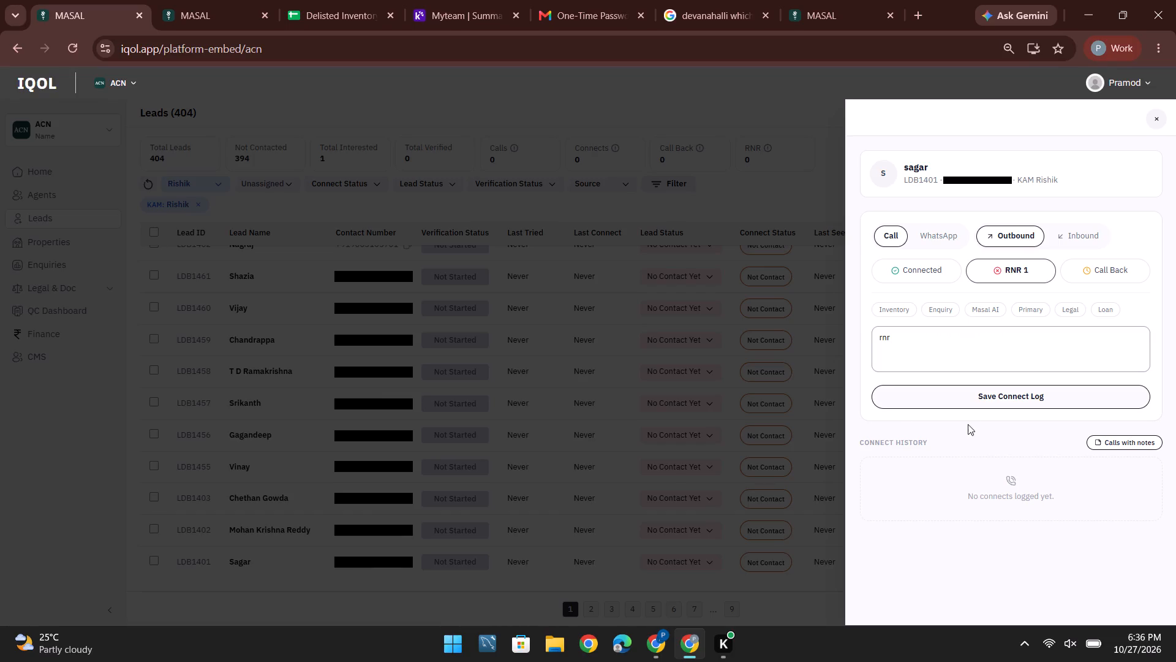
left_click(975, 400)
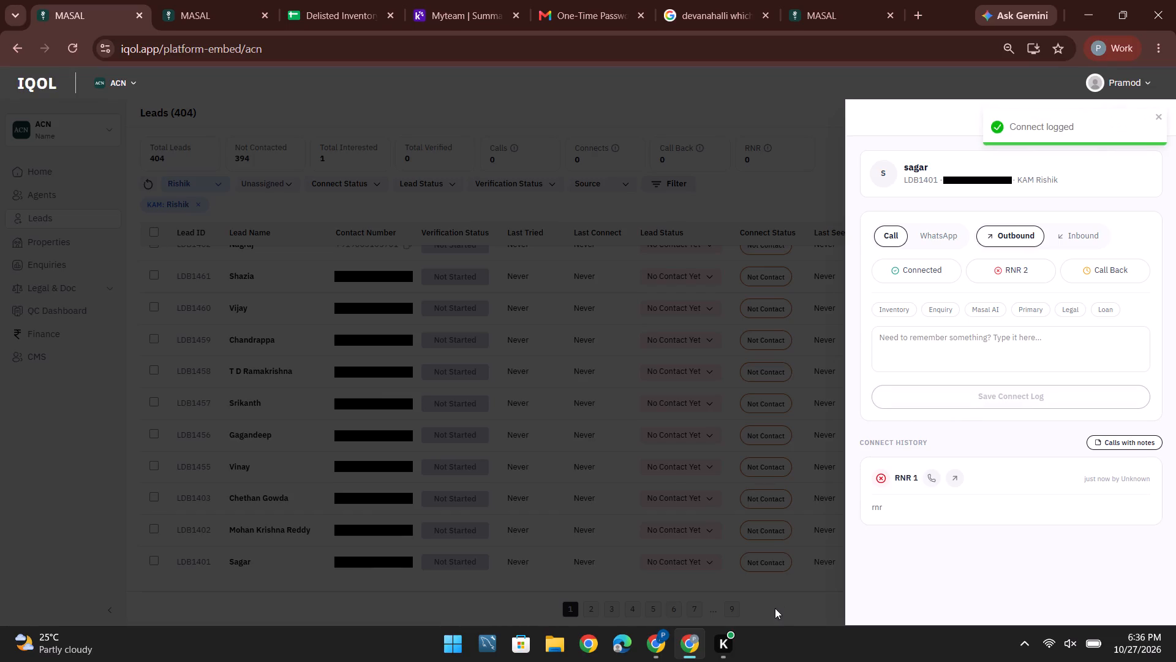
left_click(812, 601)
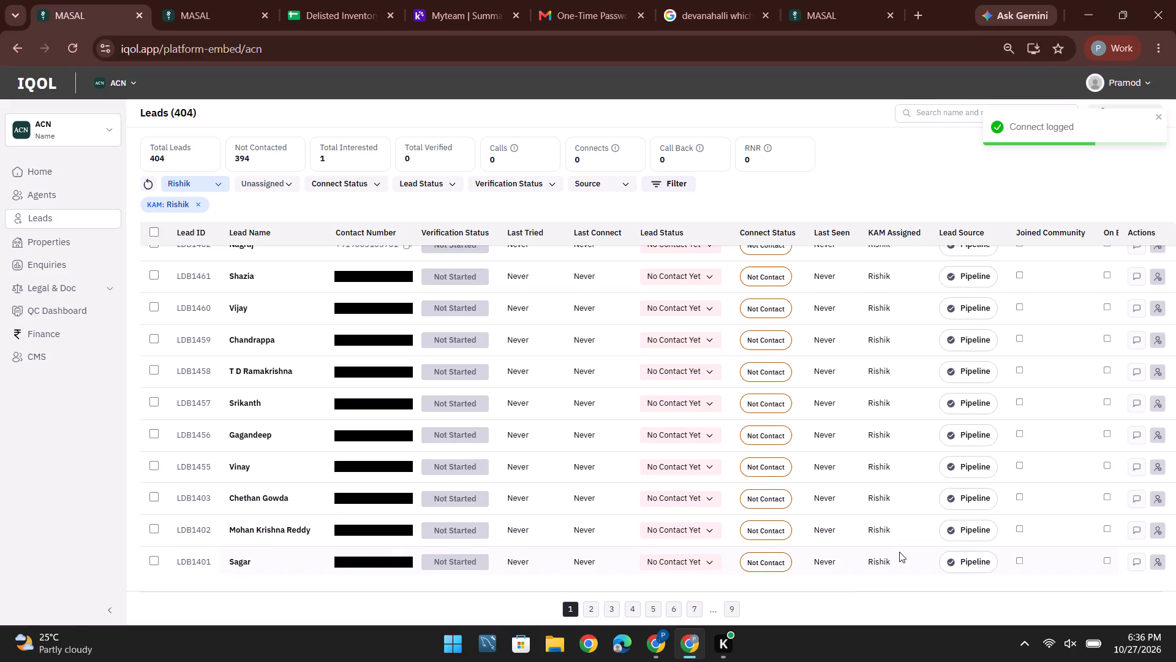
scroll(899, 552, "up", 1)
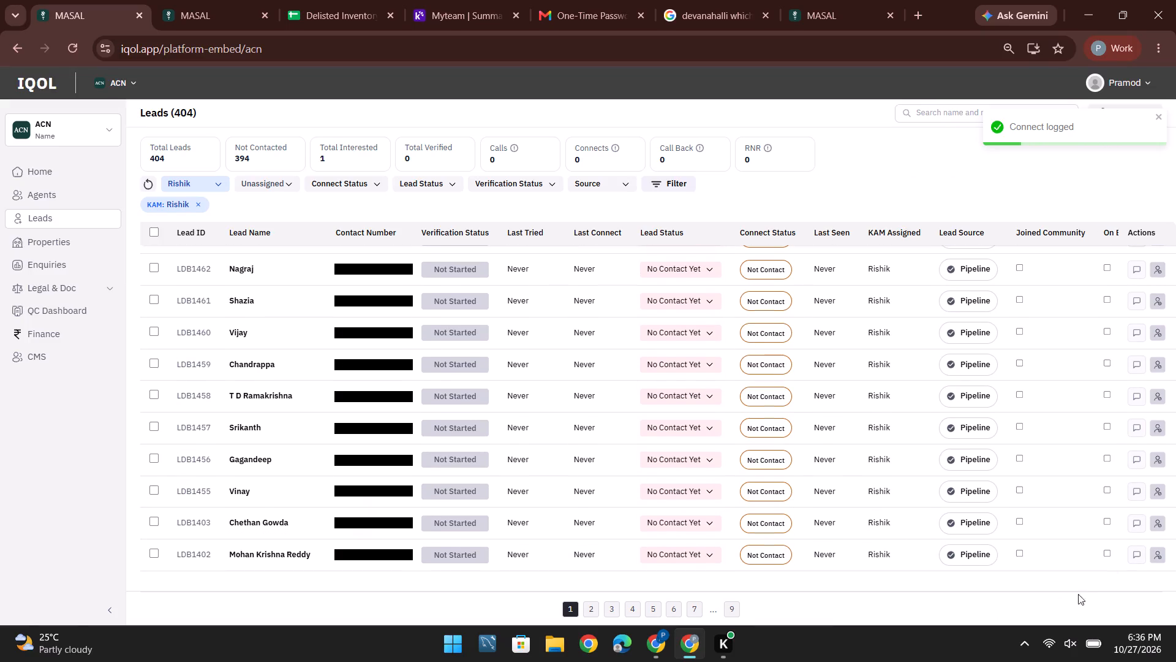
left_click(1140, 561)
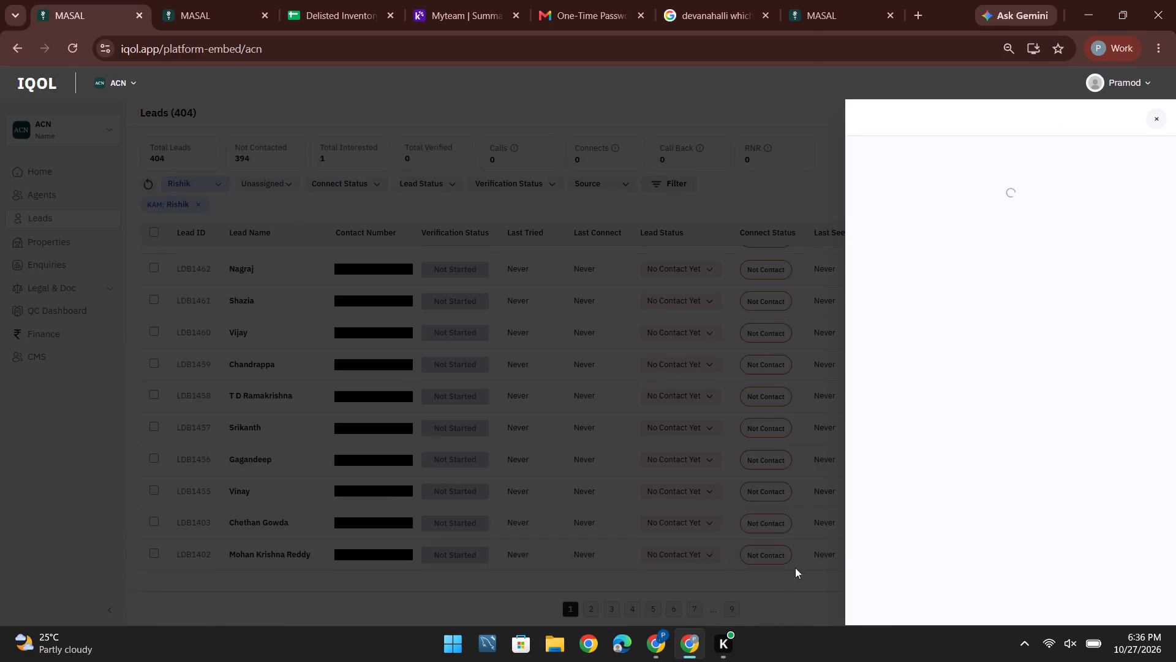
left_click(791, 604)
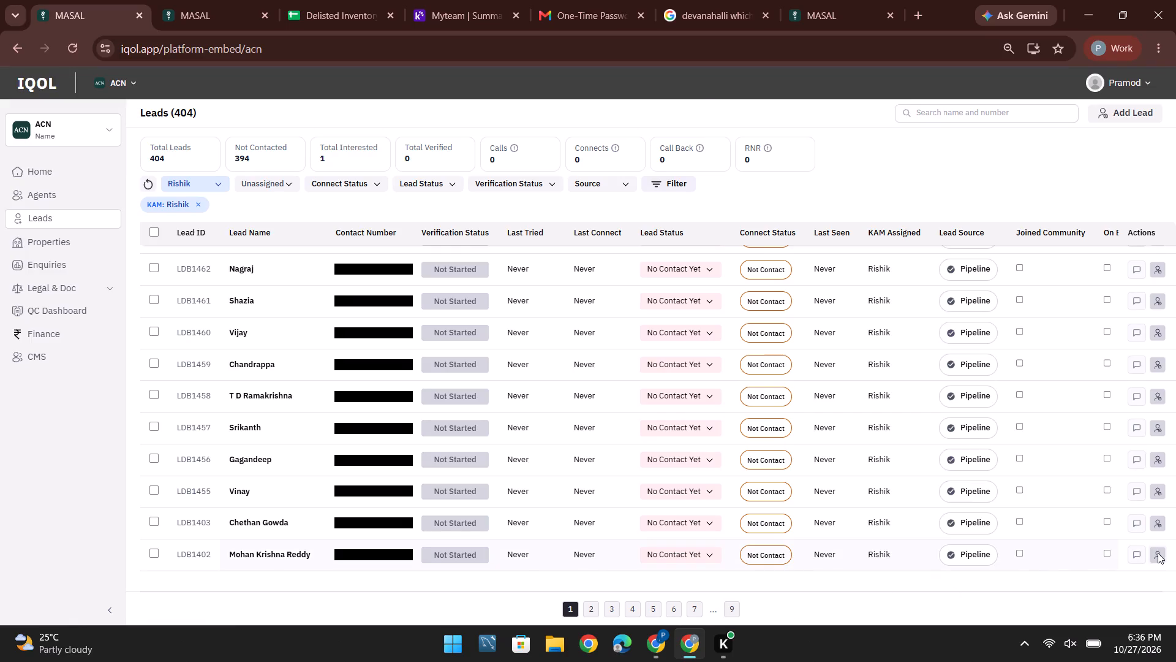
left_click(1158, 553)
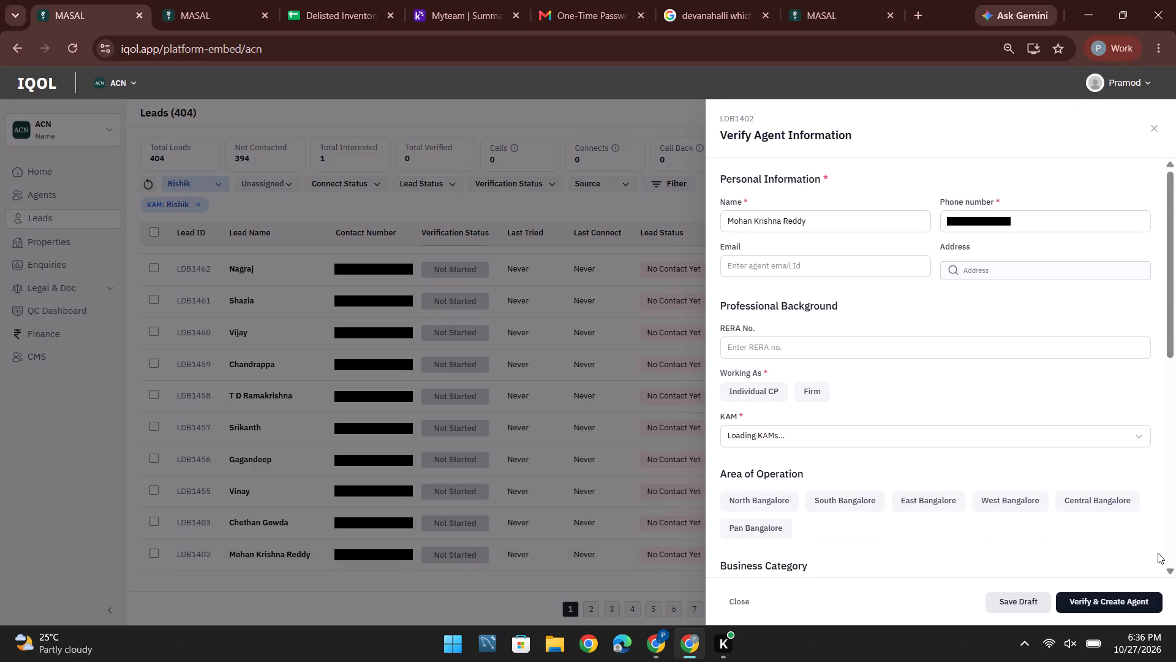
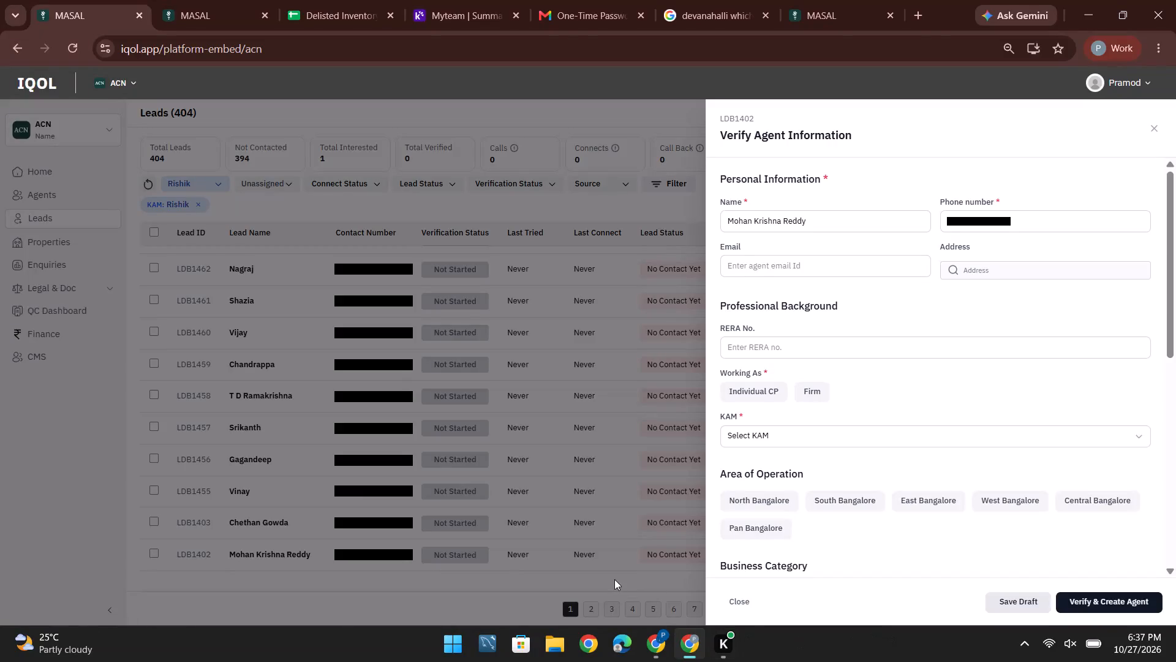
left_click(614, 579)
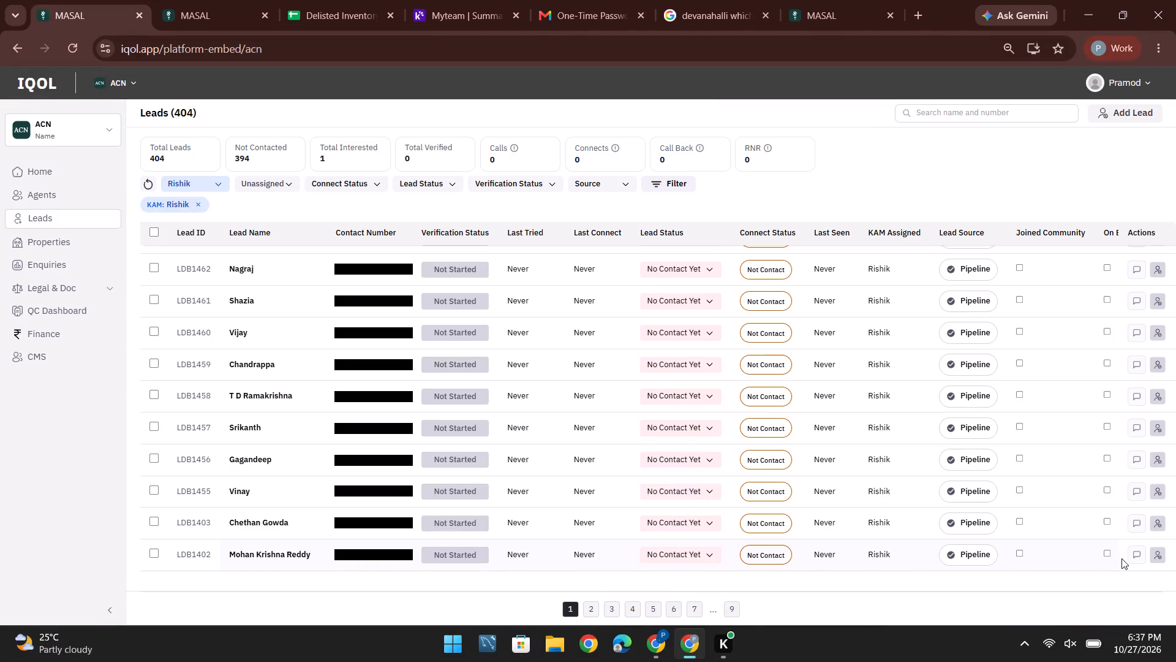
left_click(1135, 554)
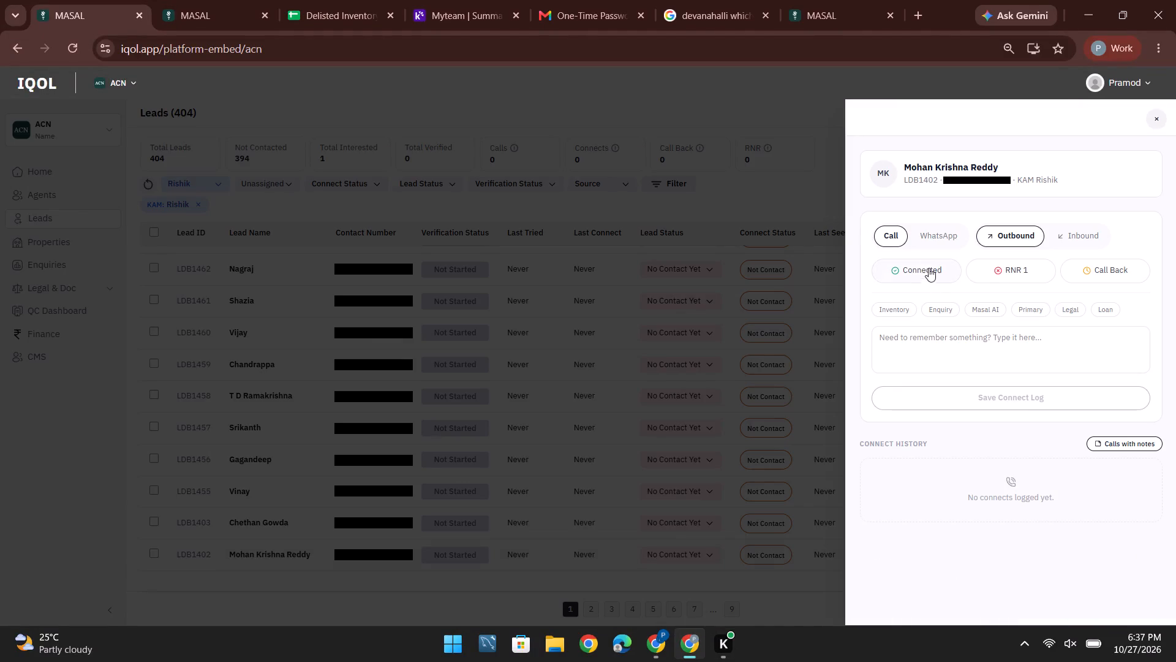
left_click(1008, 280)
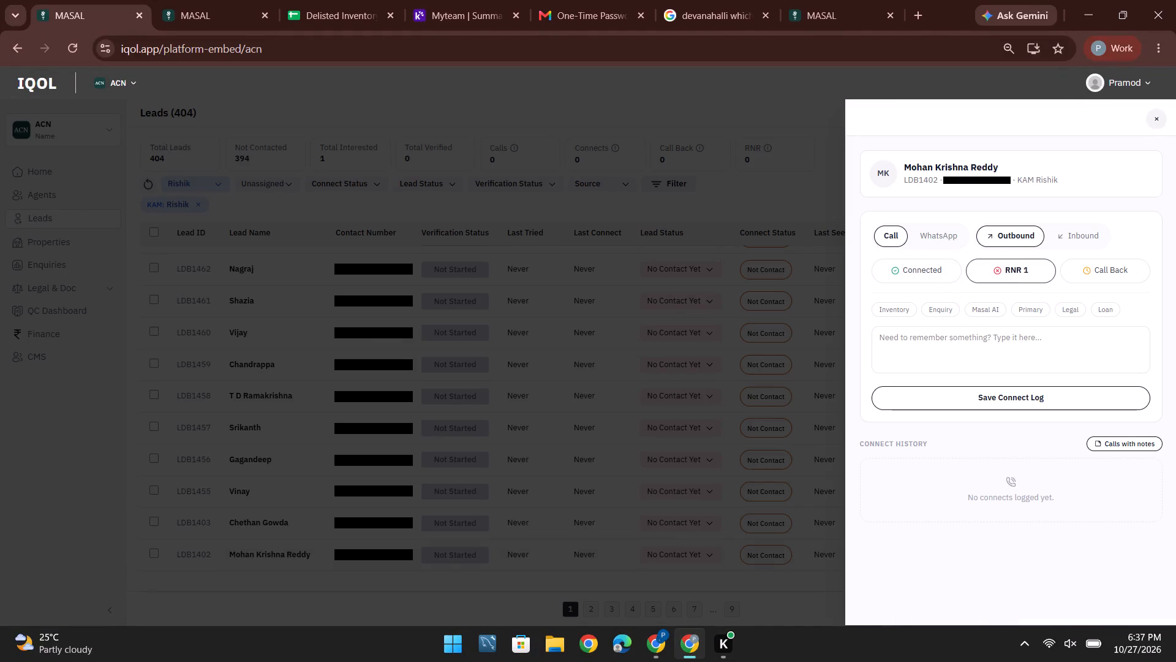
left_click(925, 350)
type("rnr")
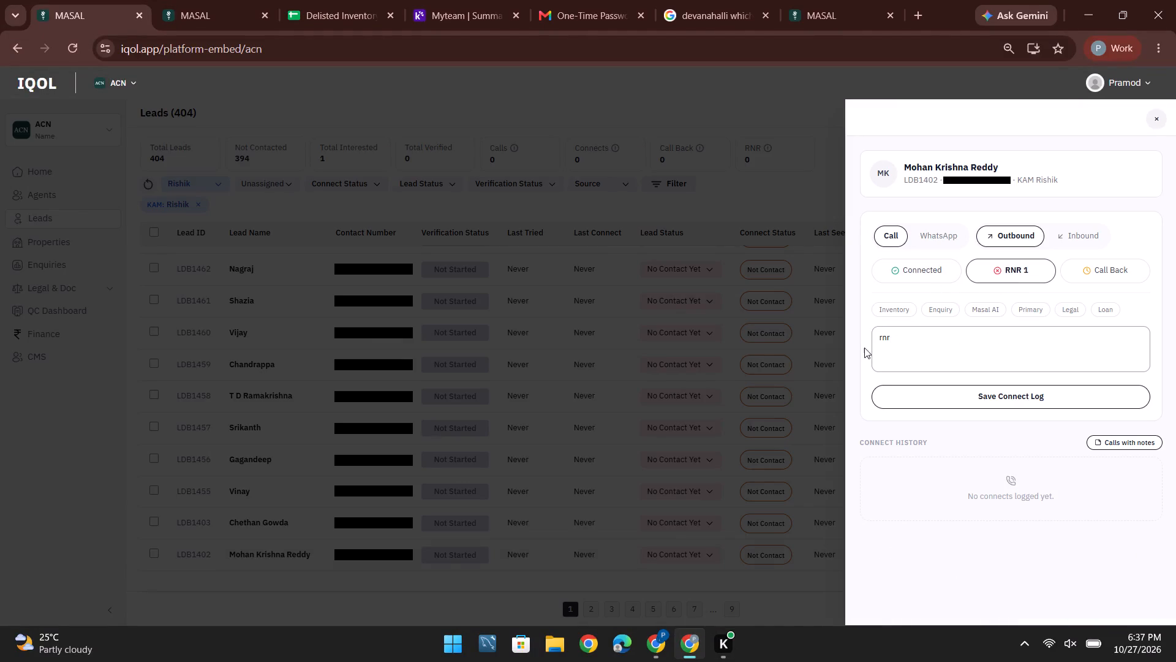
left_click(974, 398)
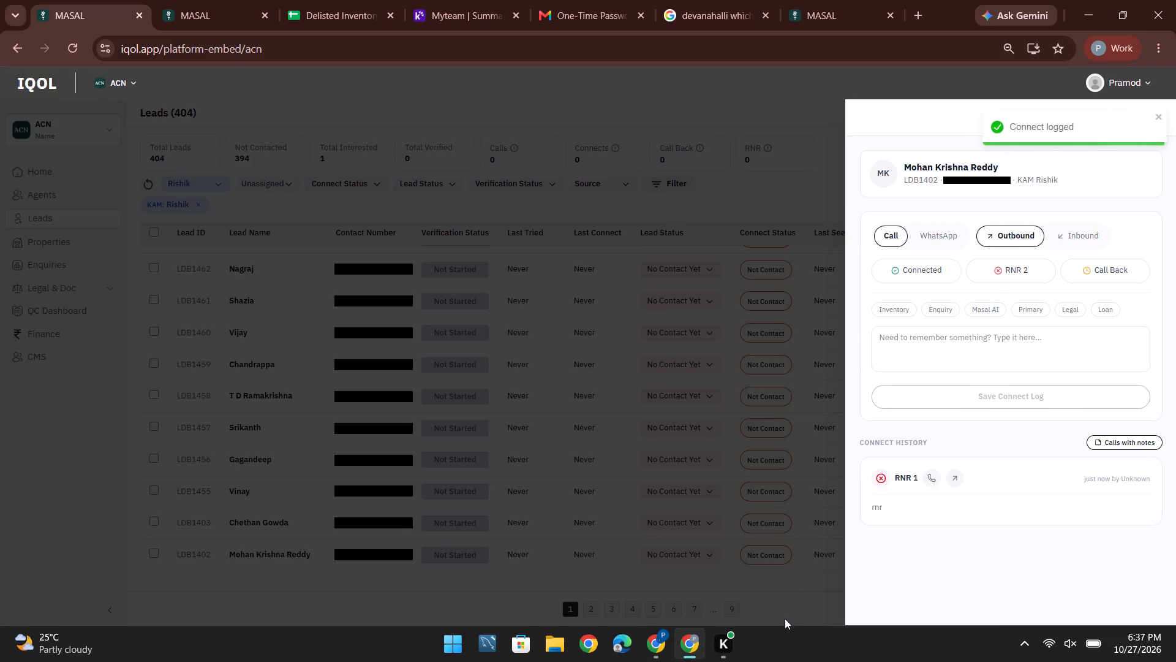
left_click(805, 607)
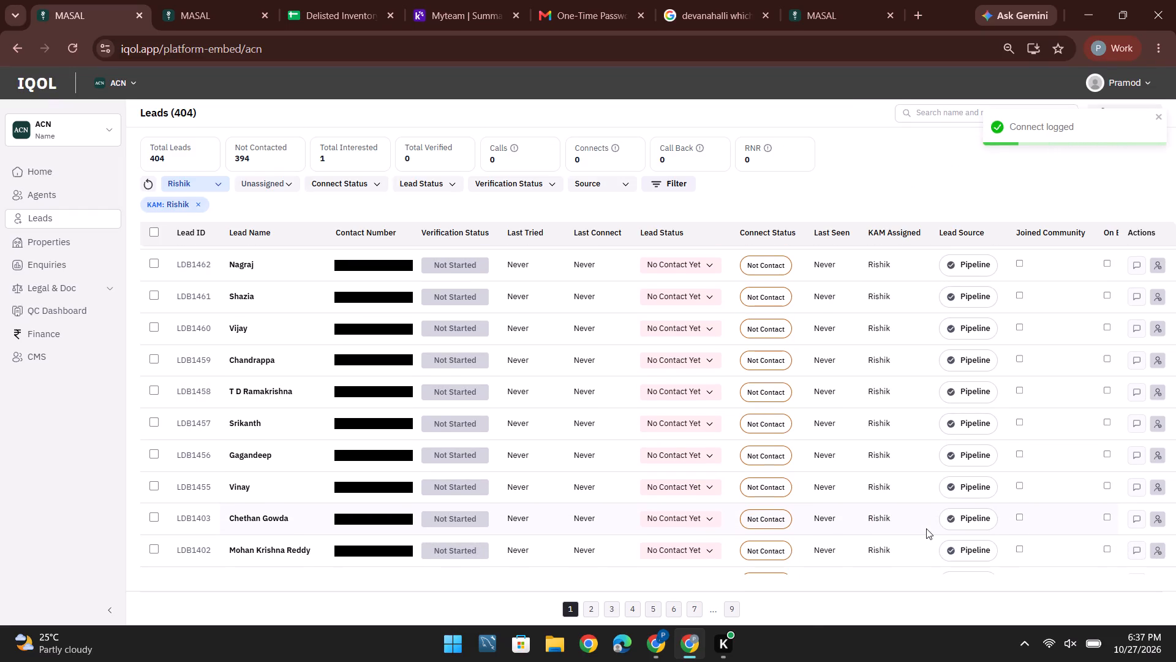
left_click(1139, 550)
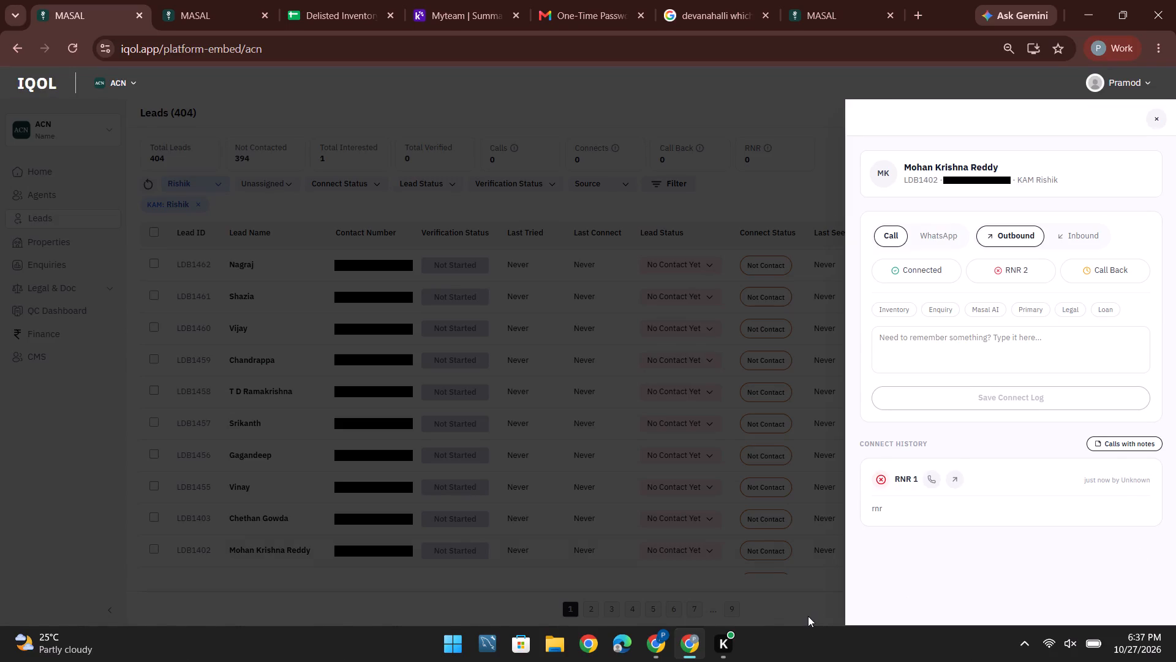
left_click(808, 616)
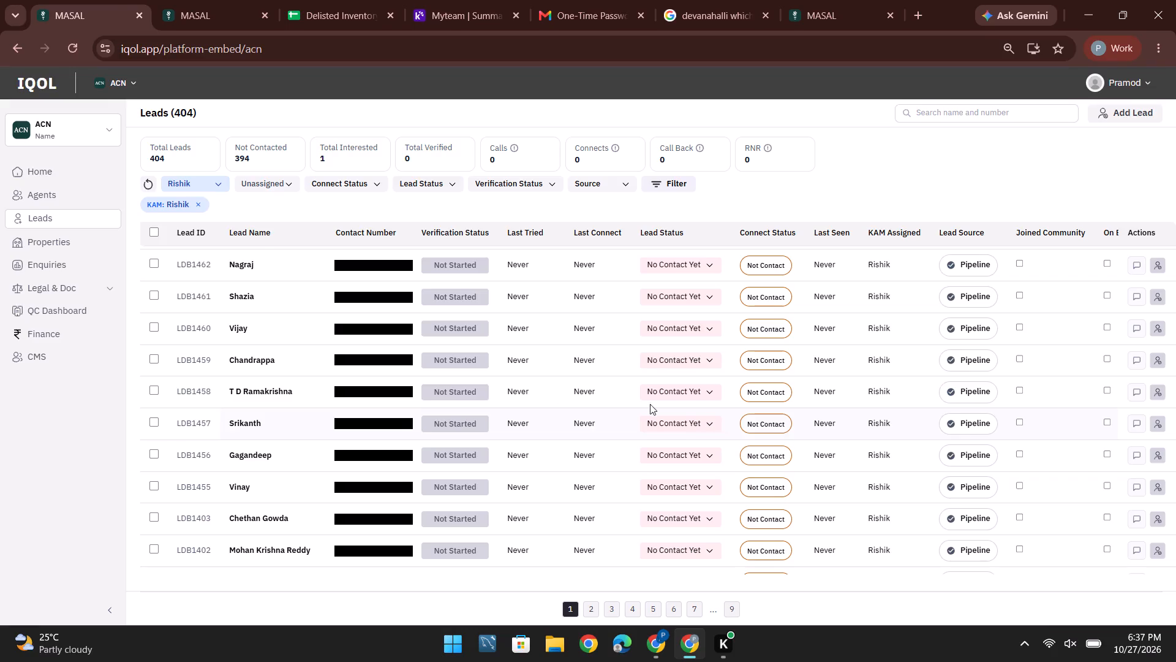
left_click(194, 4)
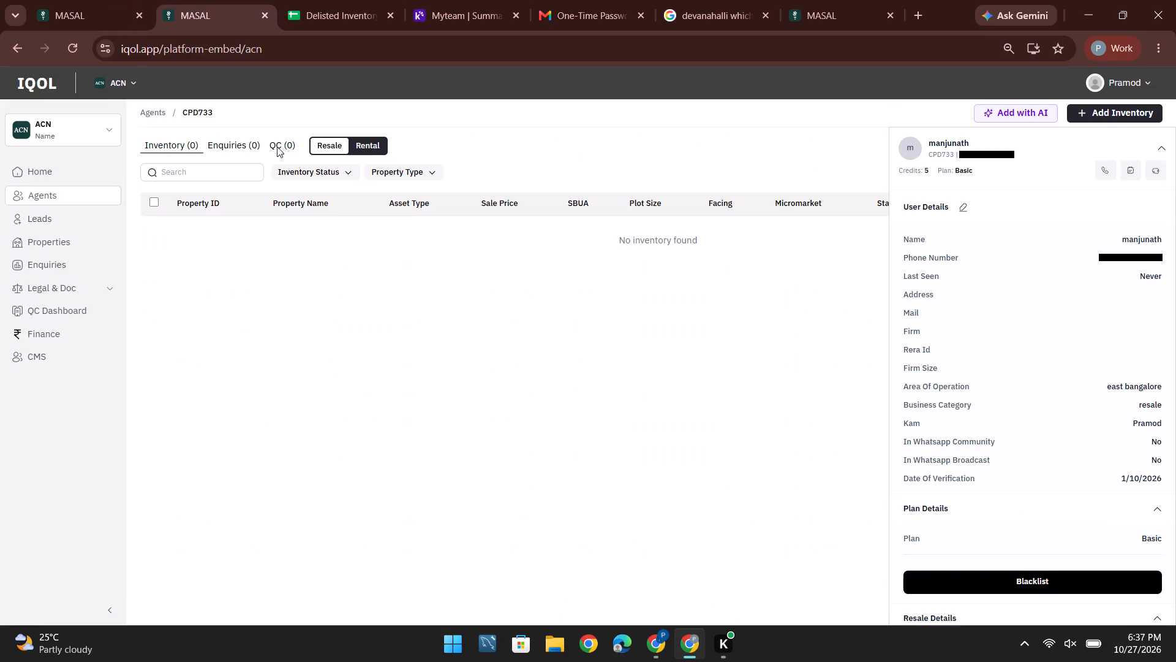
left_click(480, 405)
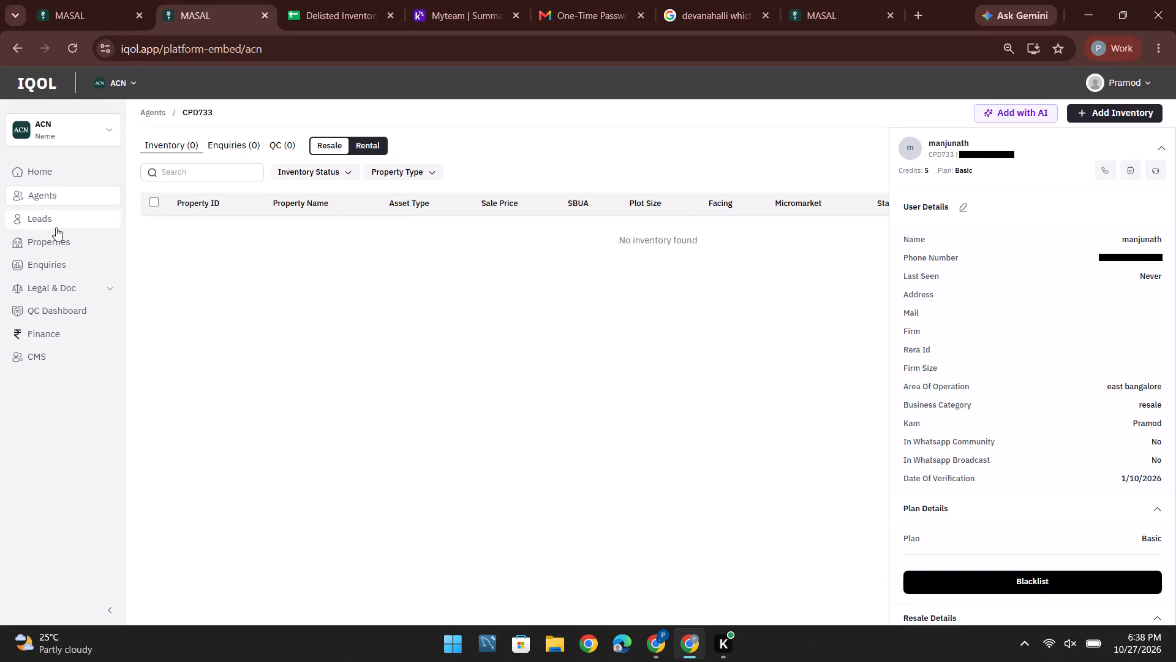
left_click(56, 227)
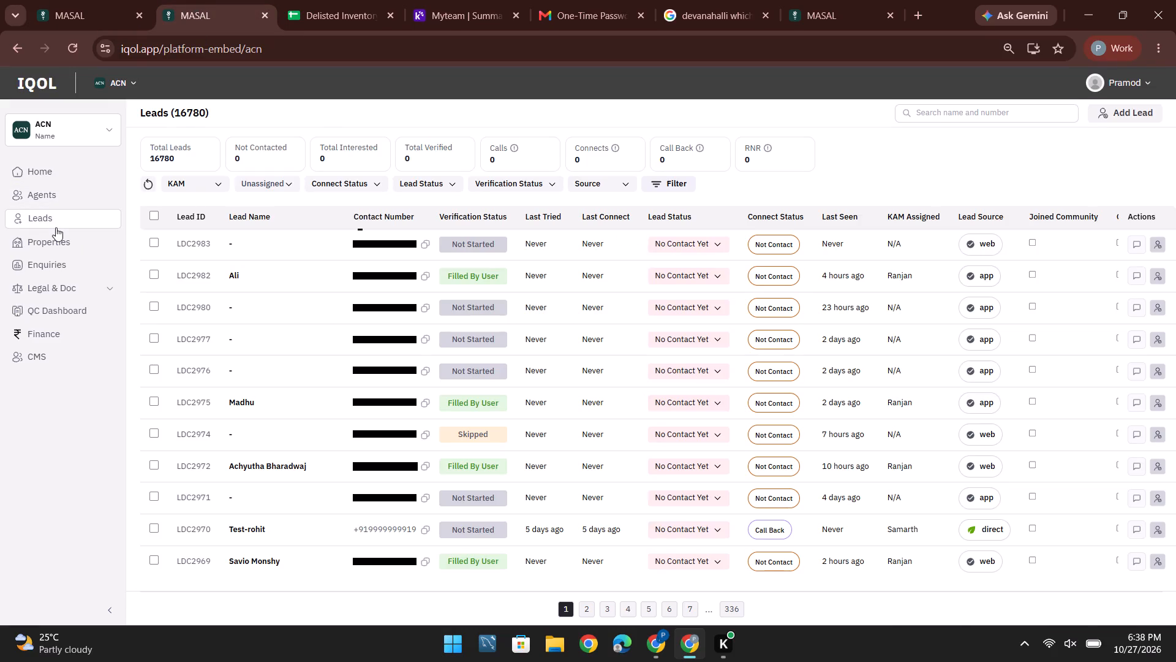
left_click(967, 112)
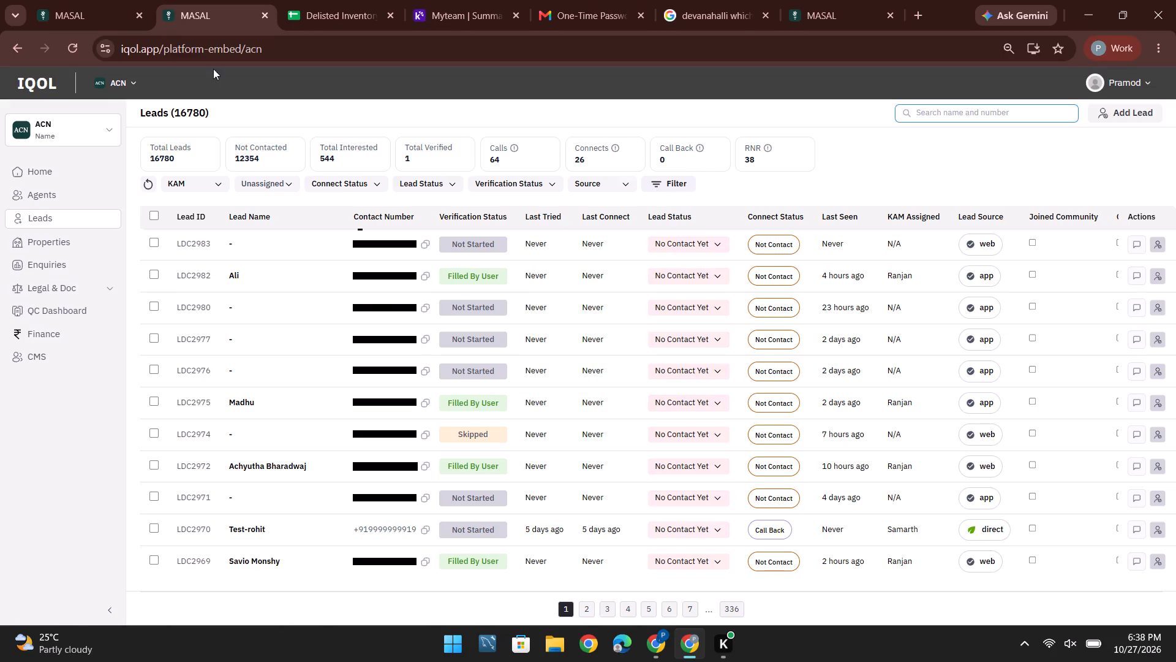
left_click(88, 6)
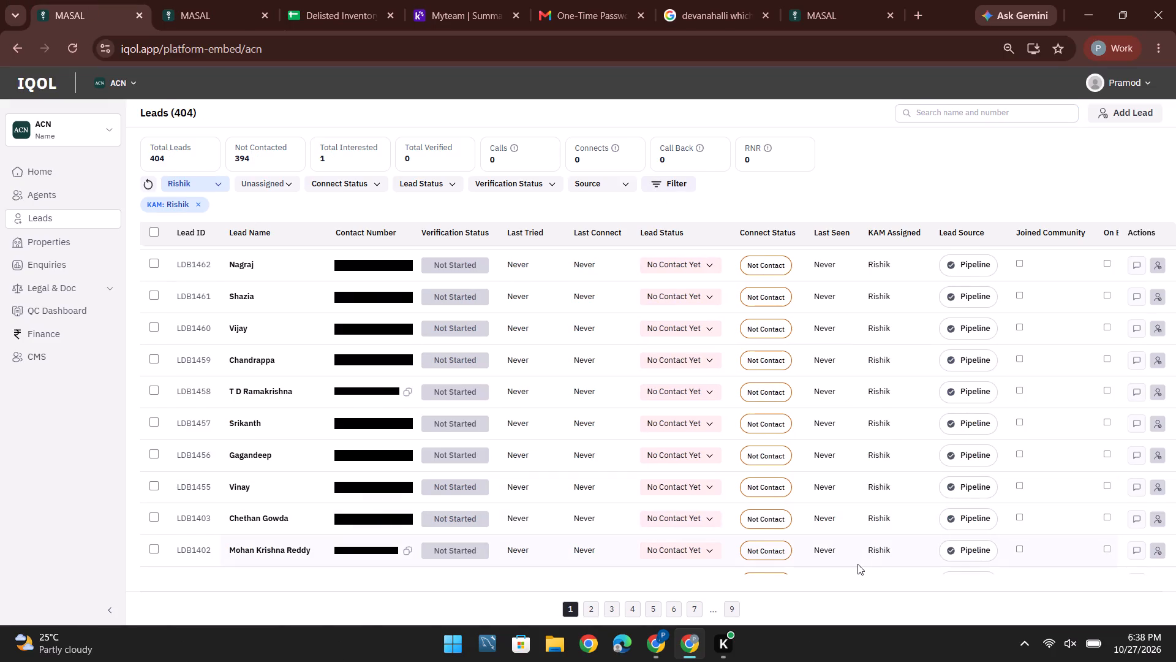
left_click(1156, 550)
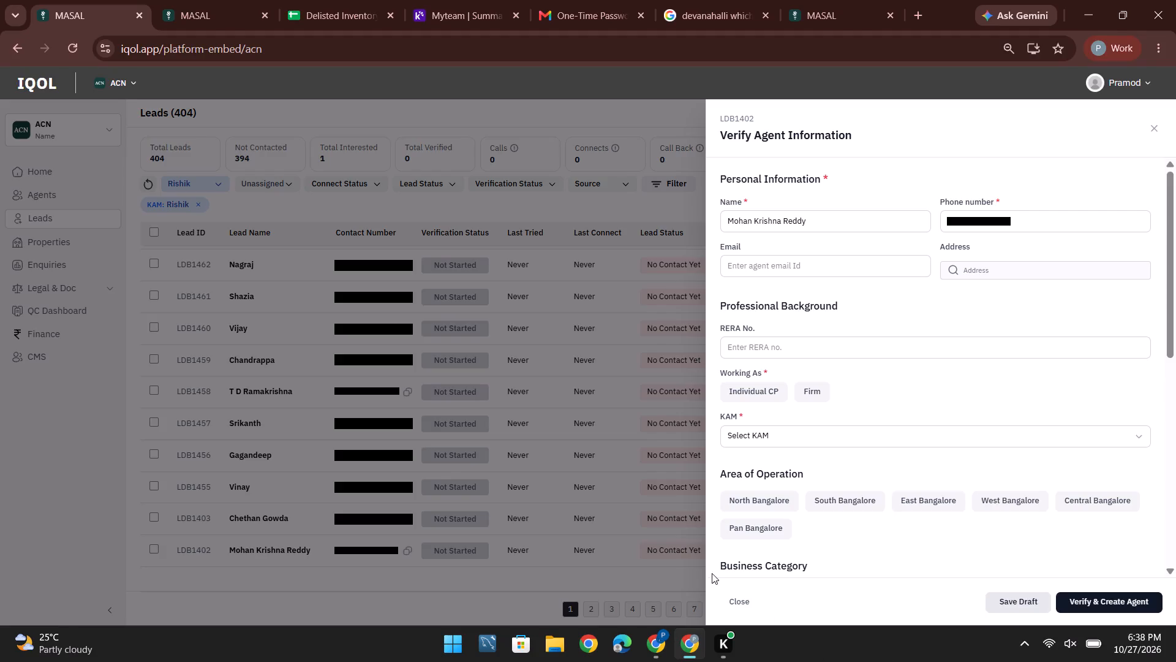
left_click(696, 574)
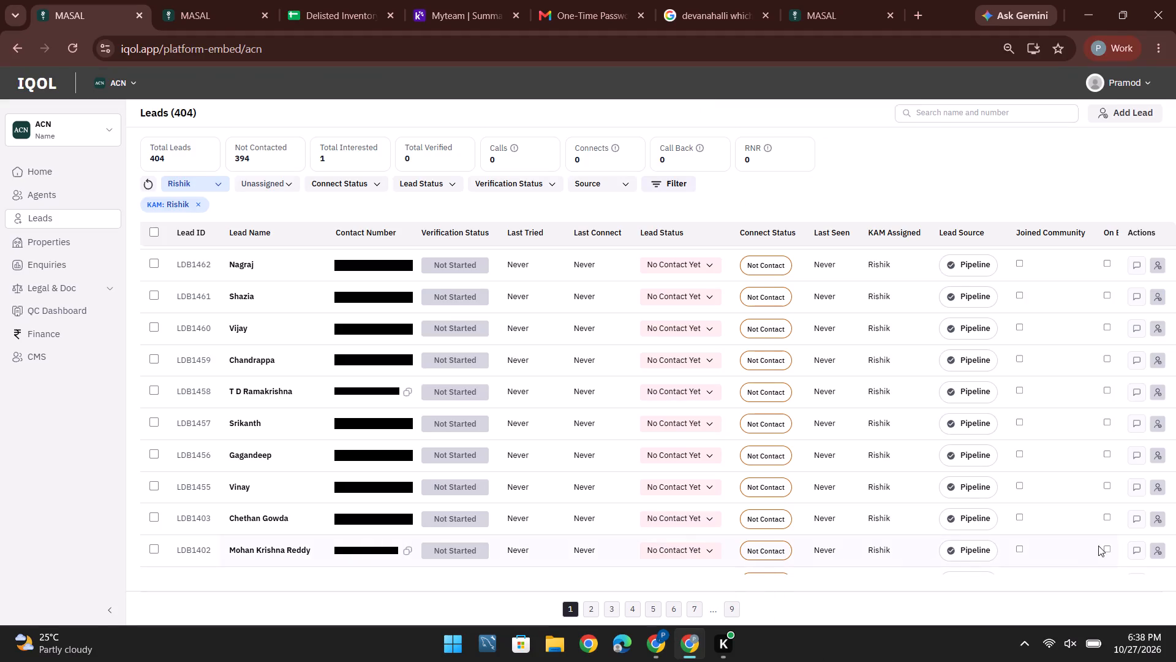
left_click(1134, 549)
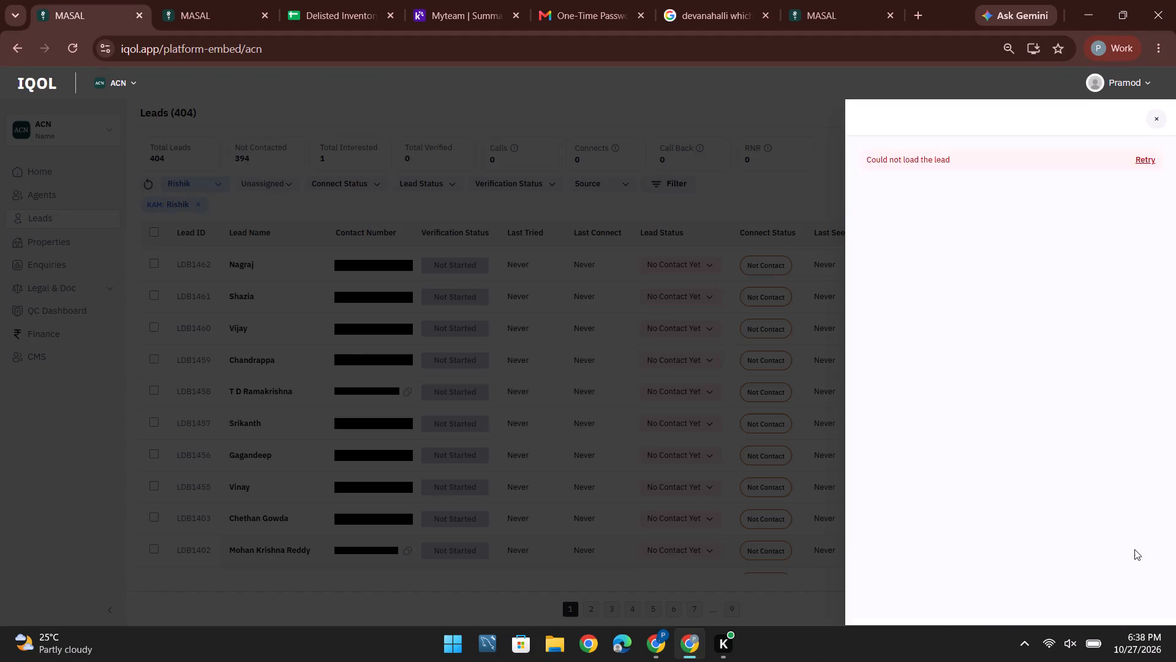
left_click(924, 278)
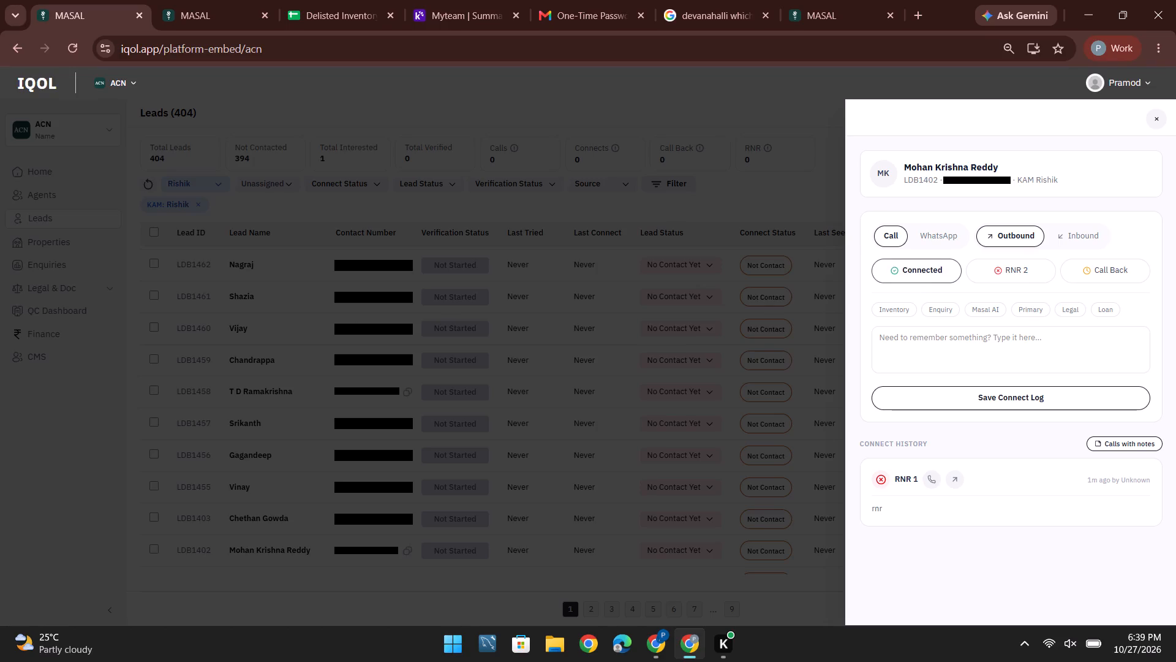
left_click(923, 337)
type("not an agent")
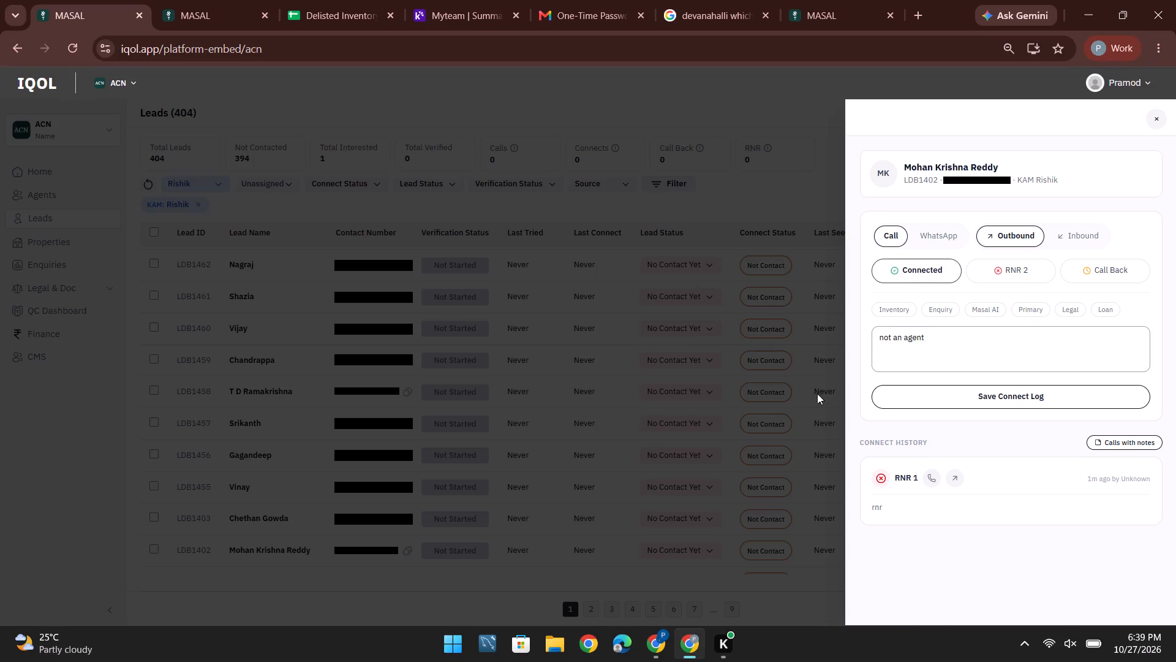
left_click(959, 392)
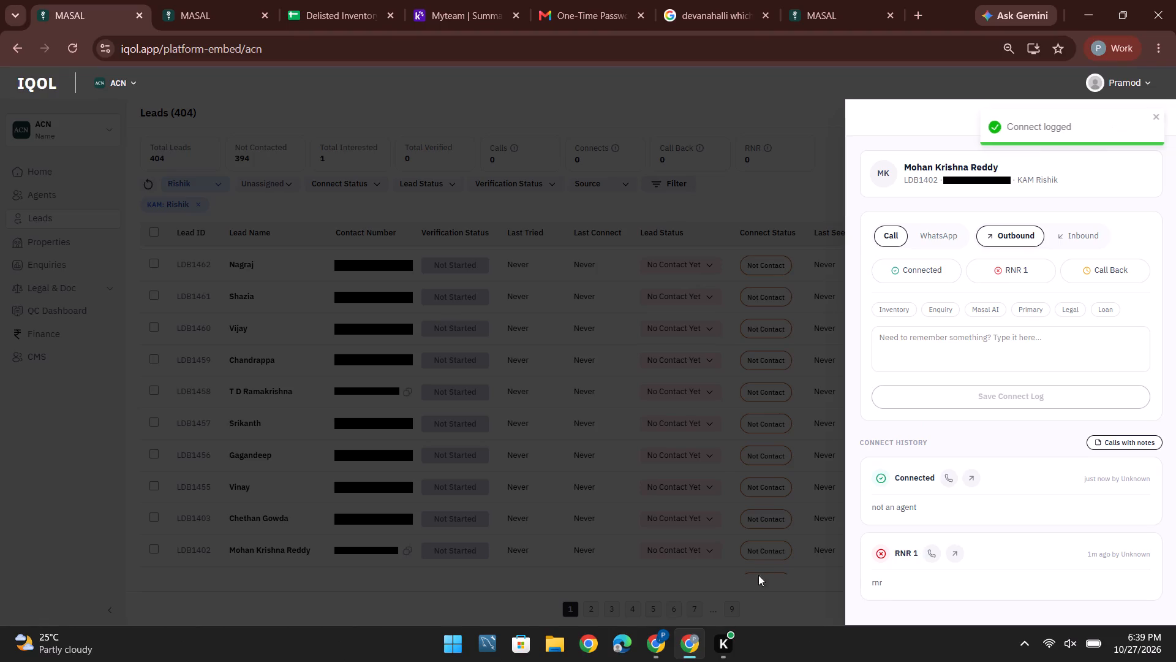
left_click(752, 587)
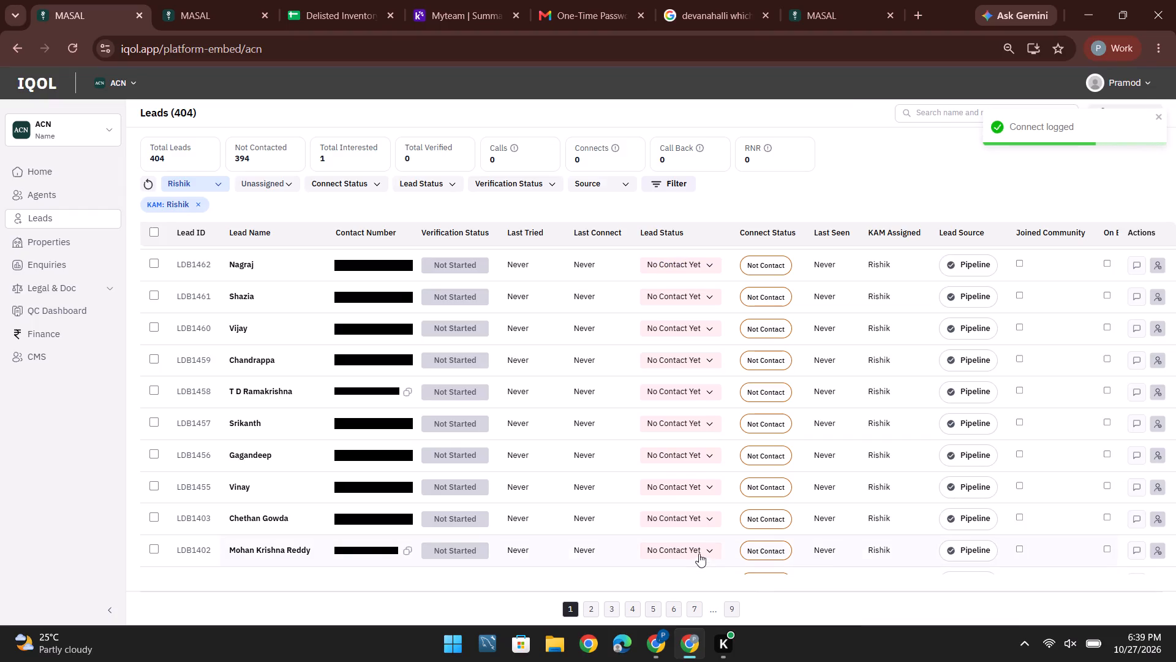
left_click(699, 554)
left_click(691, 481)
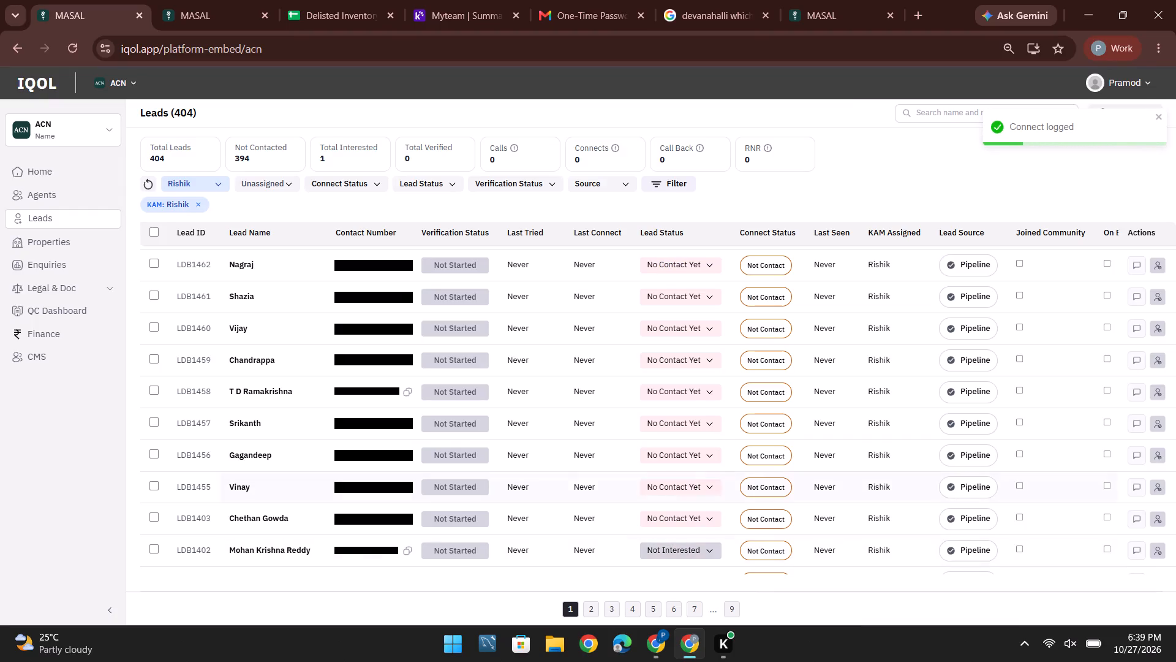
scroll(815, 505, "up", 1)
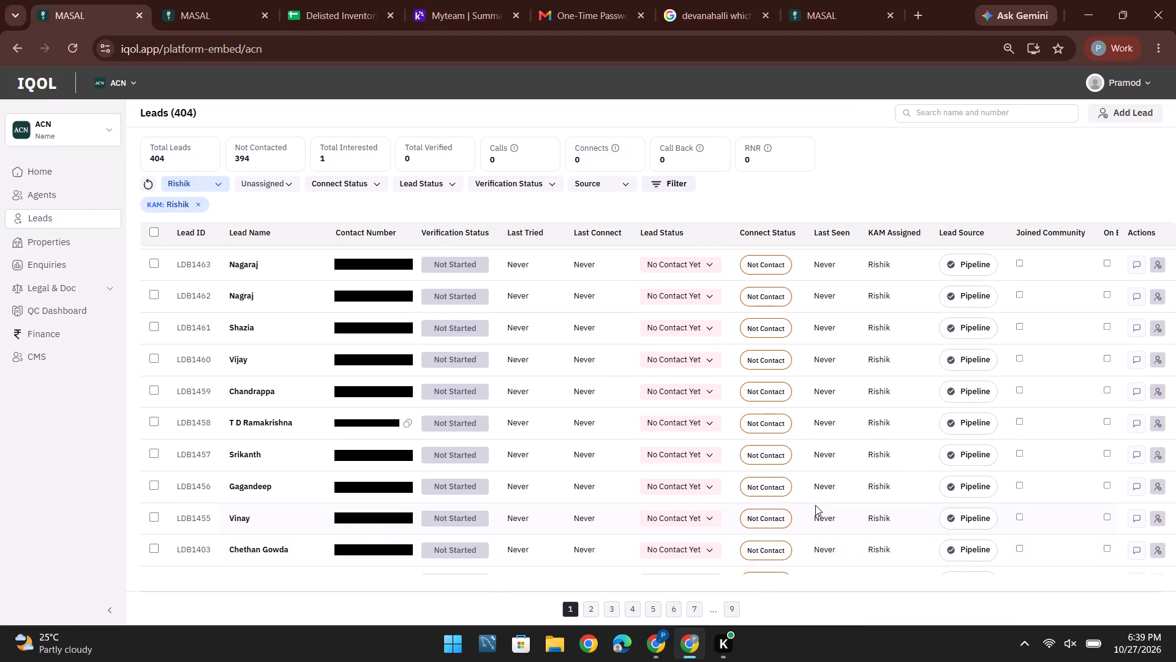
scroll(815, 505, "up", 1)
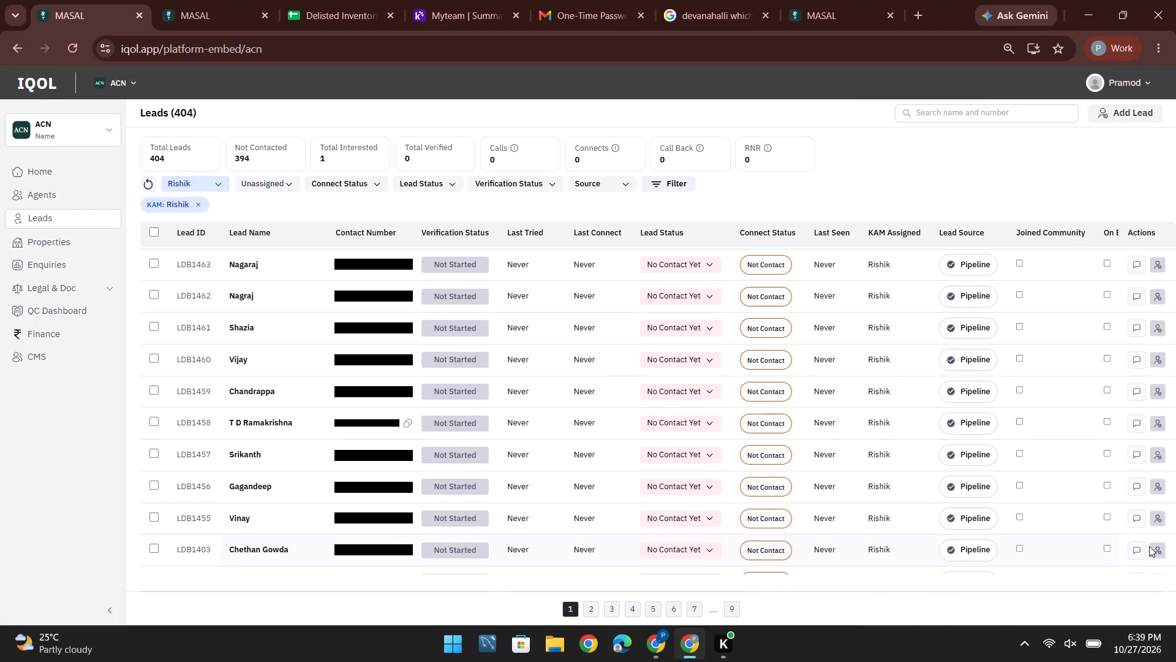
left_click(1138, 549)
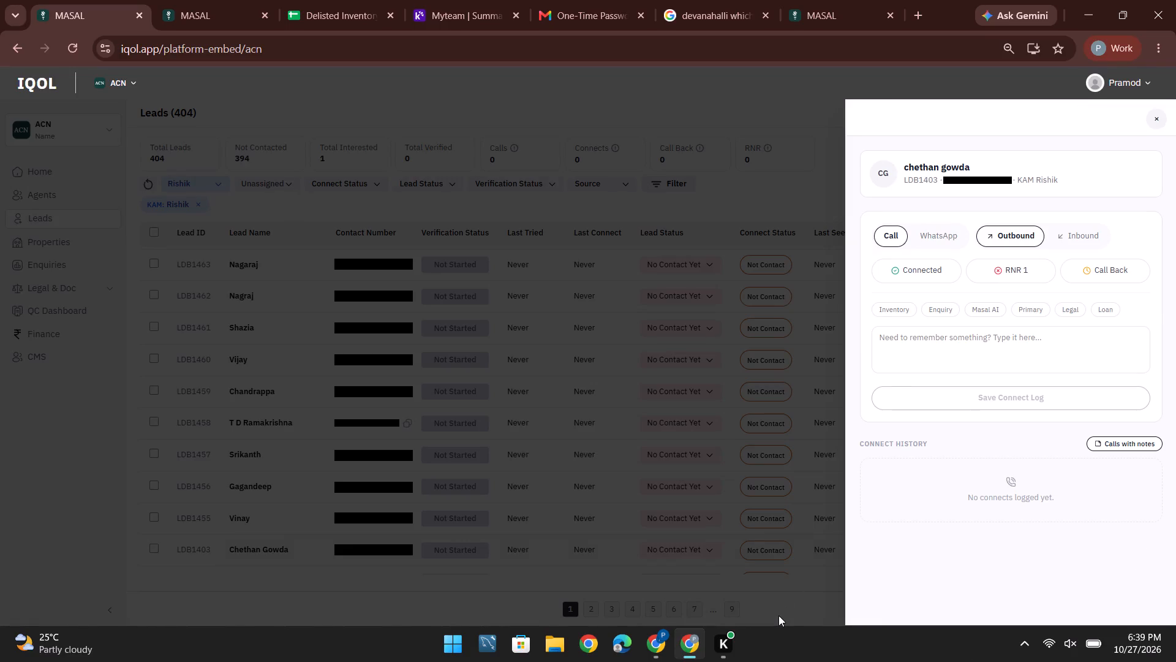
left_click(778, 615)
left_click(1157, 549)
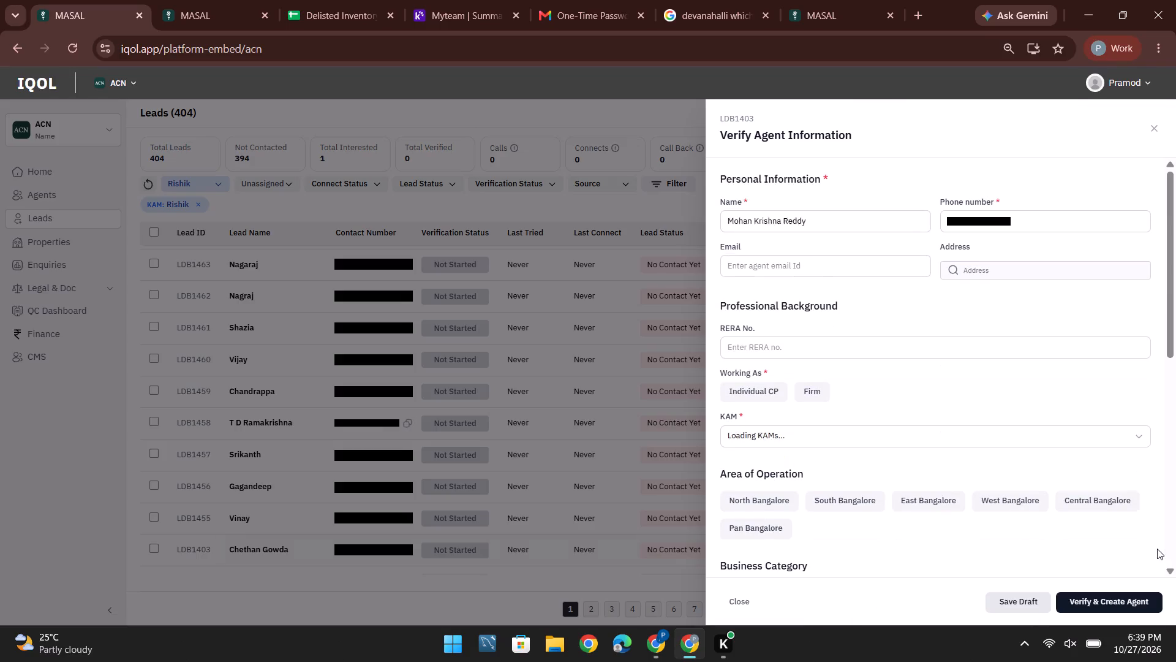
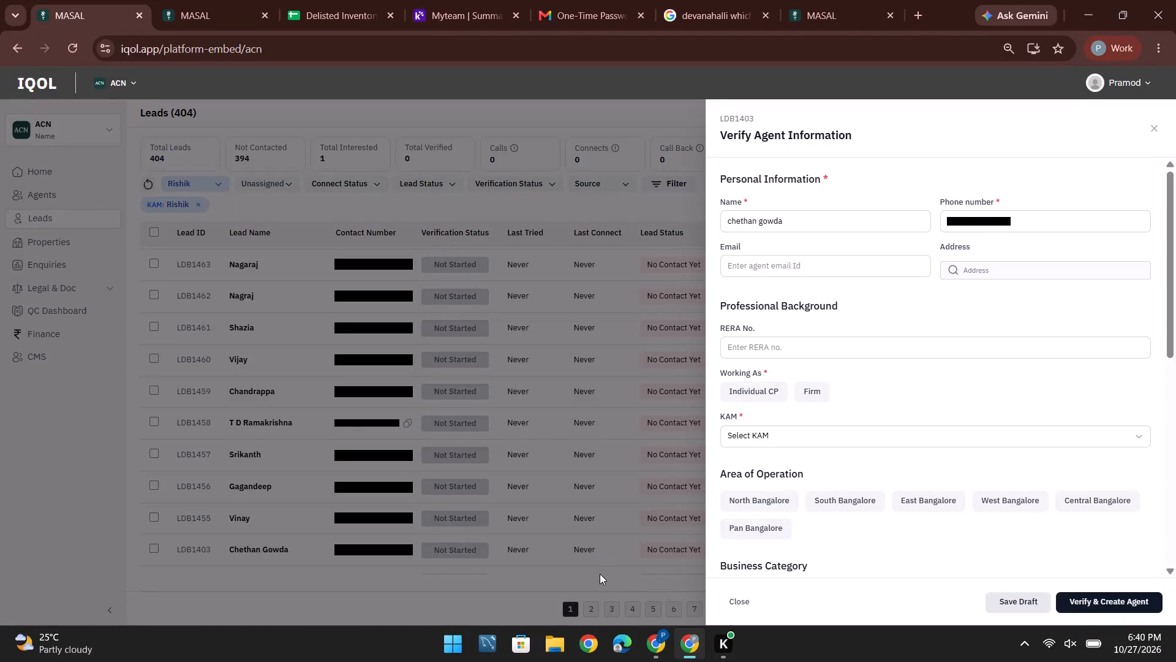
left_click(600, 574)
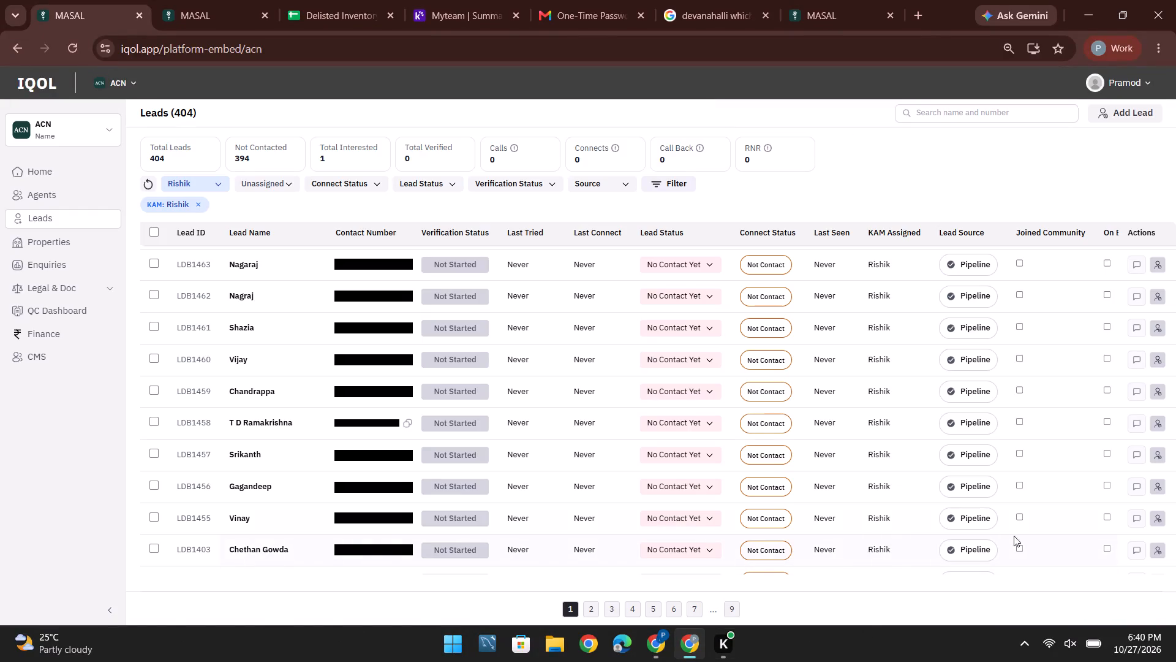
left_click(1136, 550)
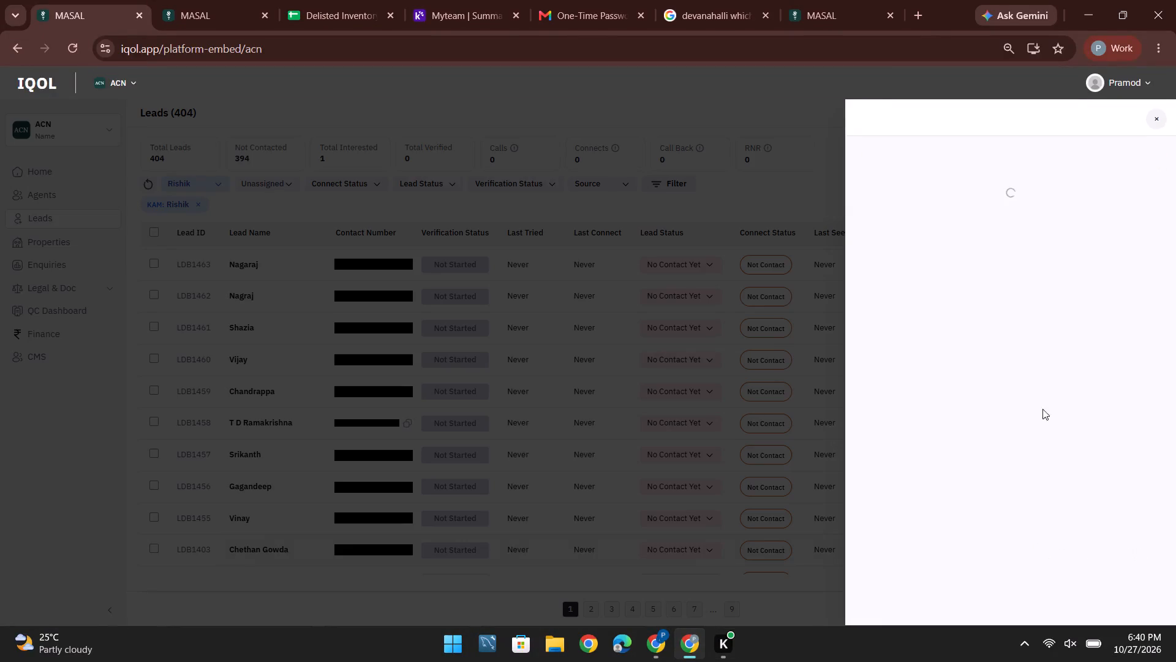
left_click(1030, 274)
left_click(986, 342)
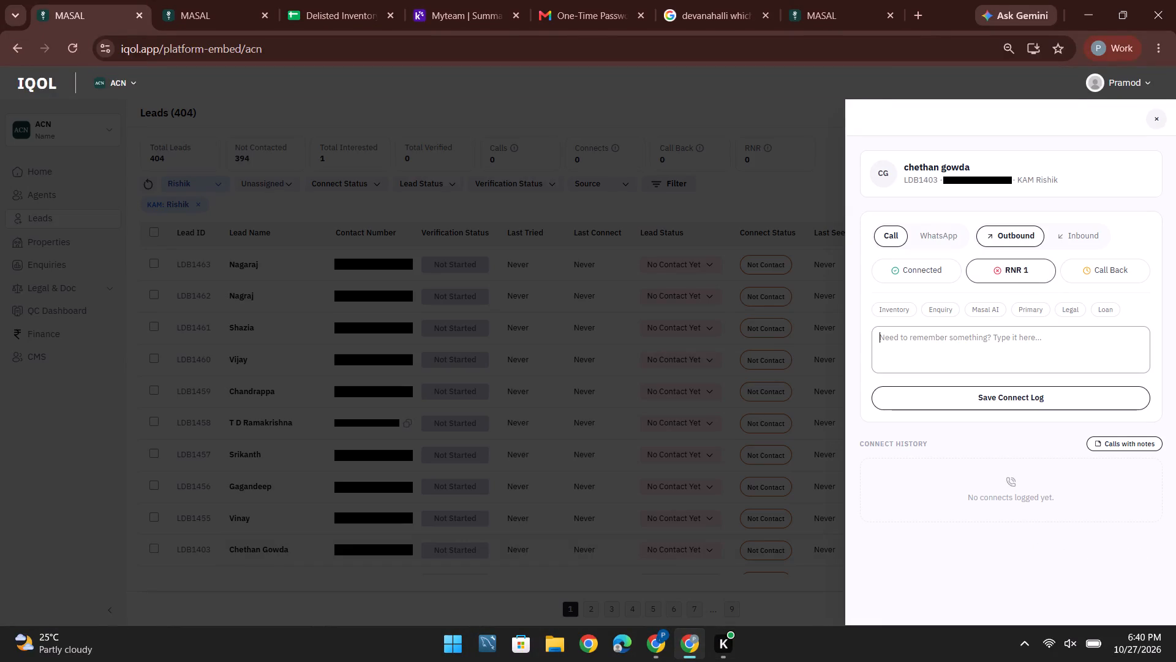
key("r")
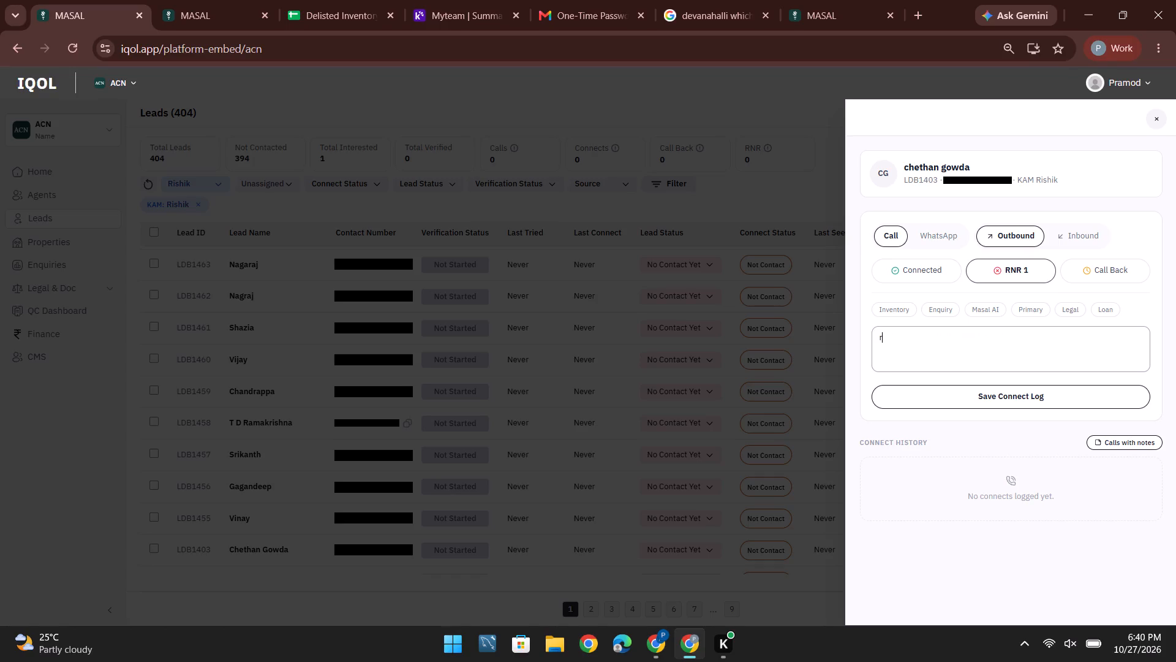
type("nr")
left_click(963, 393)
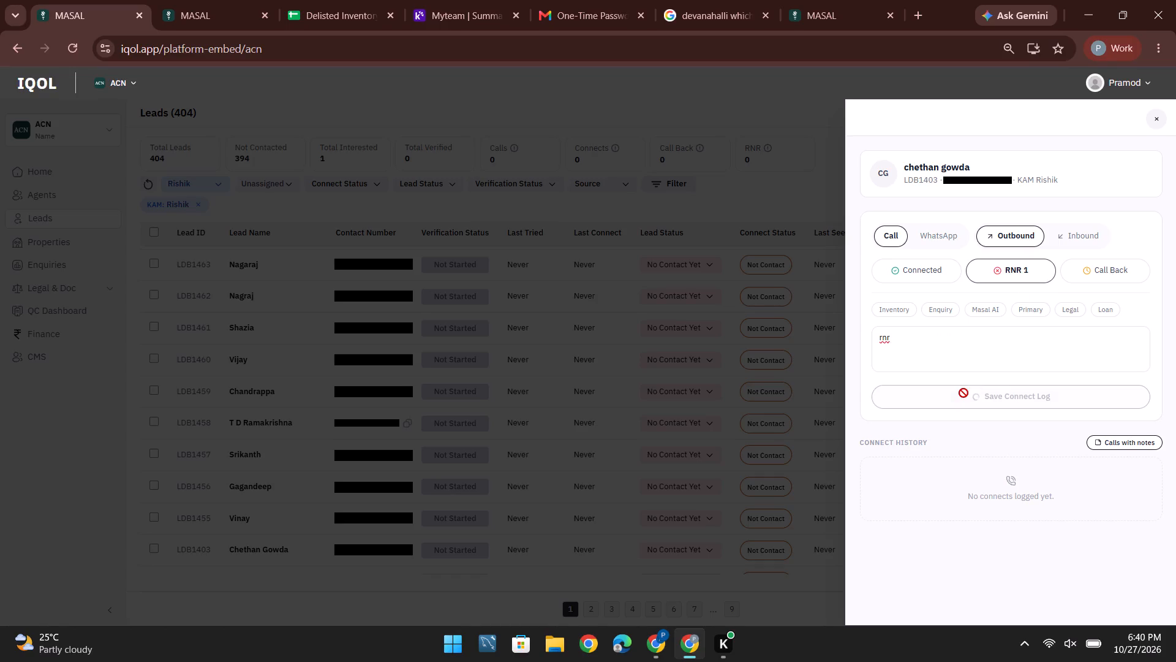
left_click(802, 588)
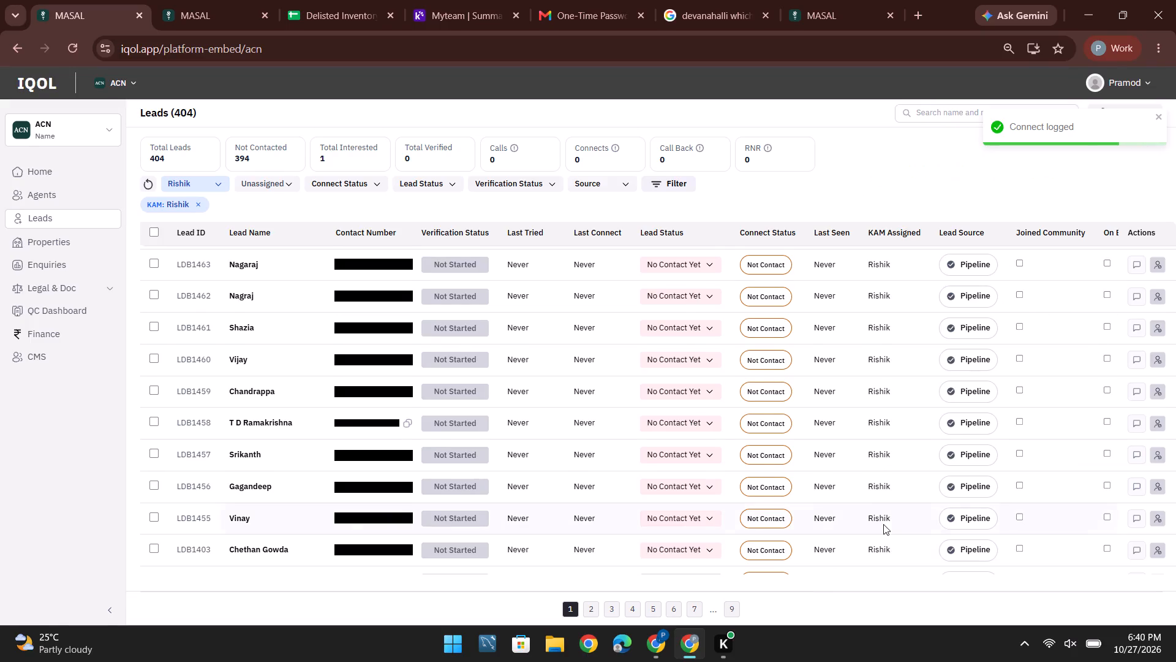
Switch to the second open MASAL page, which holds the leads list without a KAM filter.
scroll(883, 524, "up", 1)
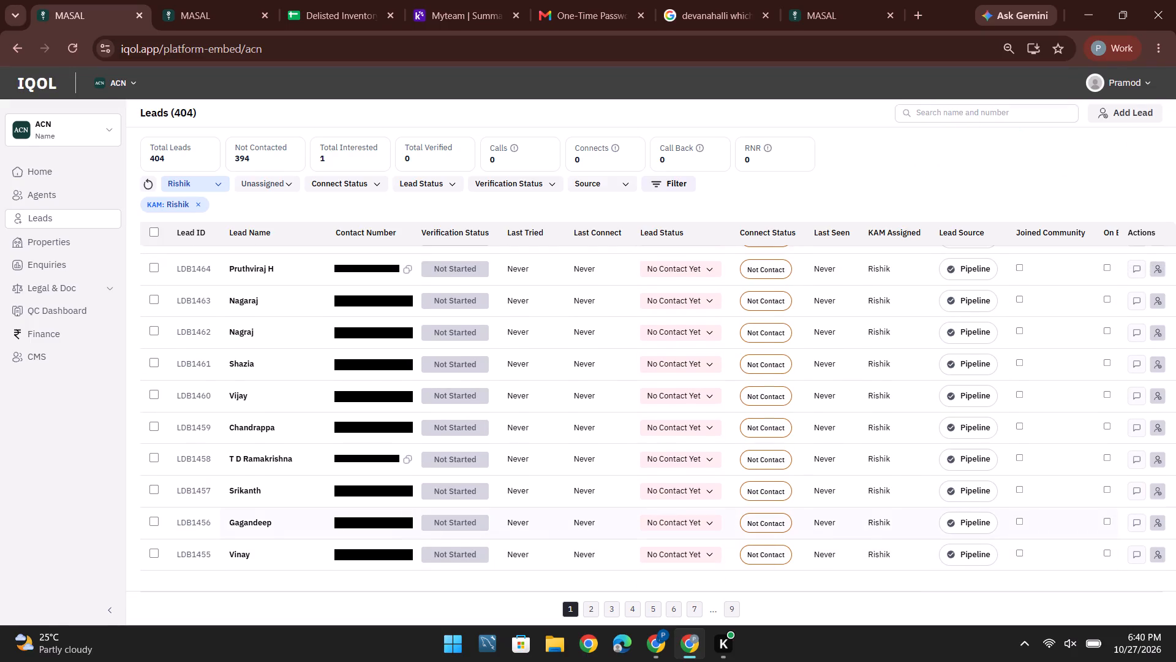
left_click(195, 0)
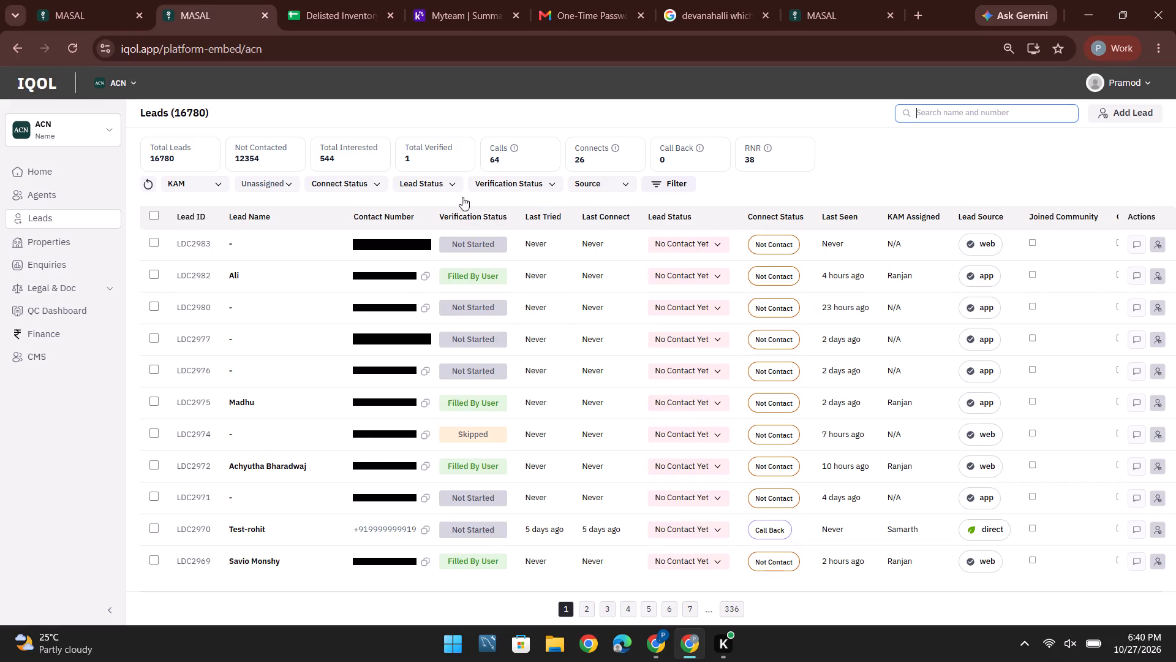
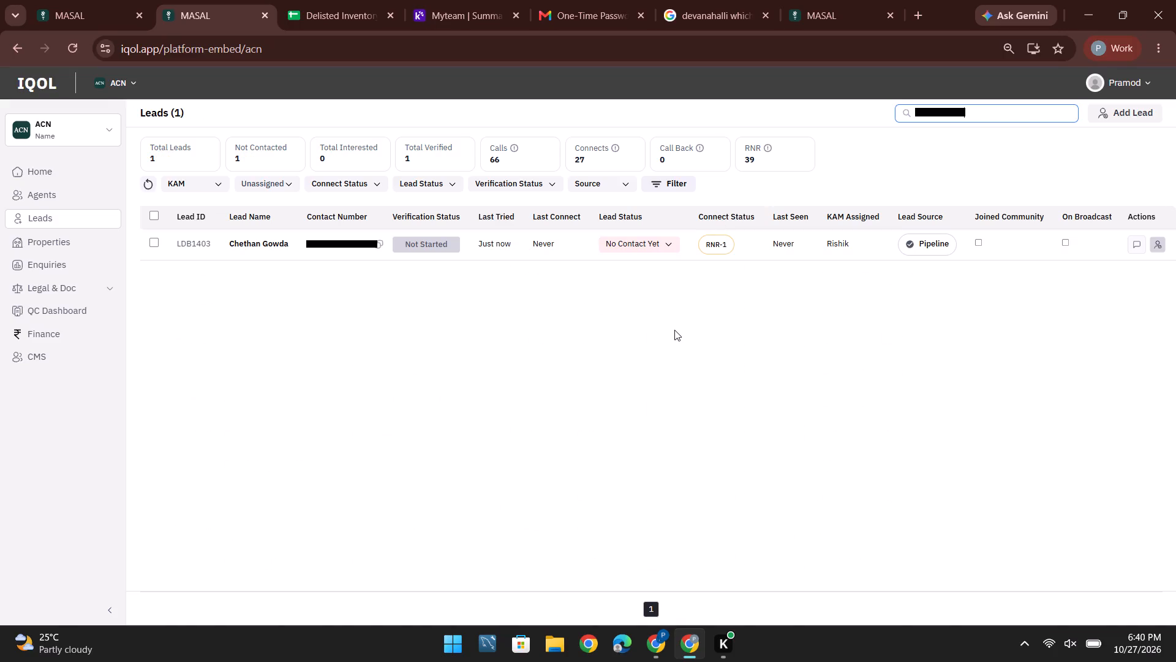
left_click(64, 4)
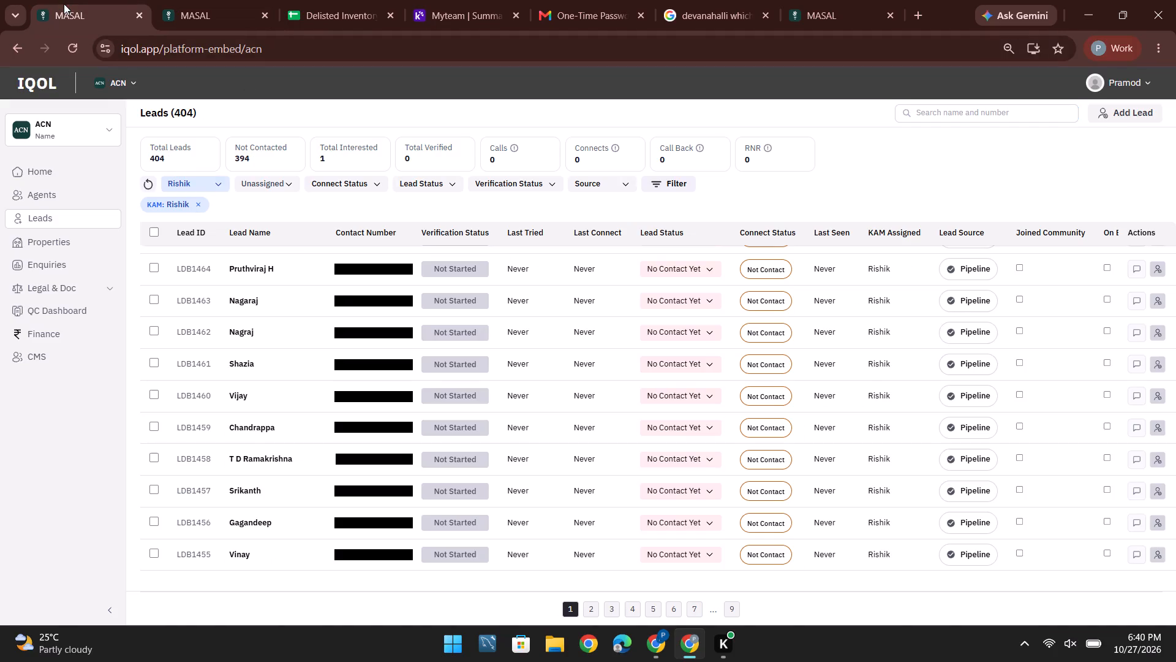
scroll(413, 417, "down", 1)
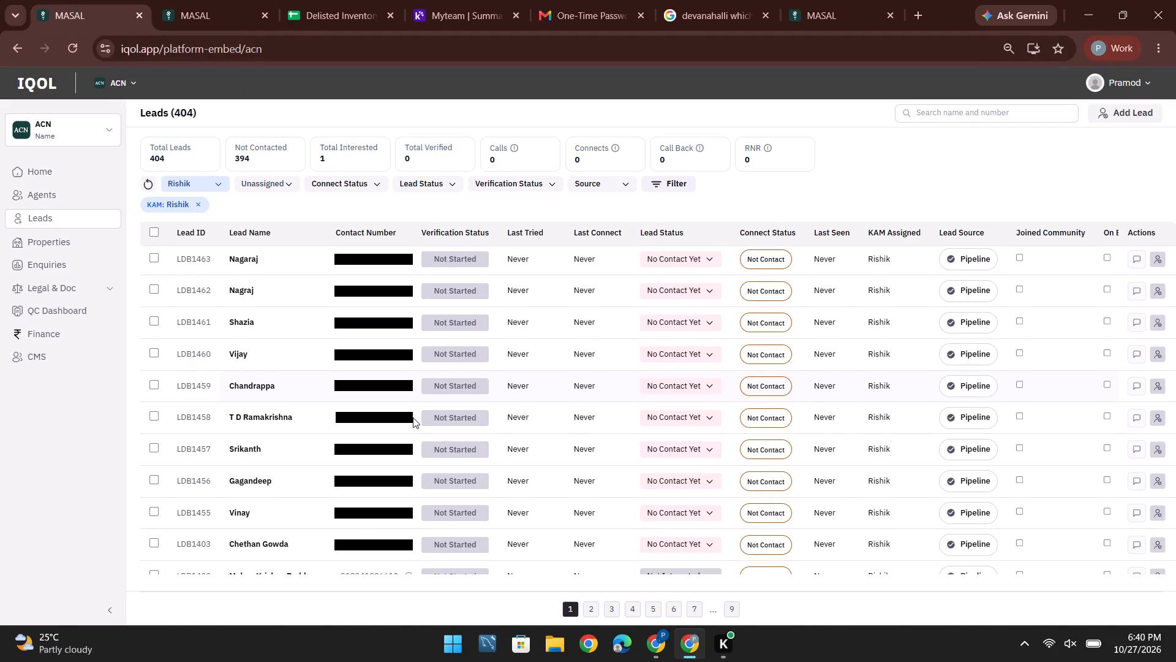
left_click(1141, 549)
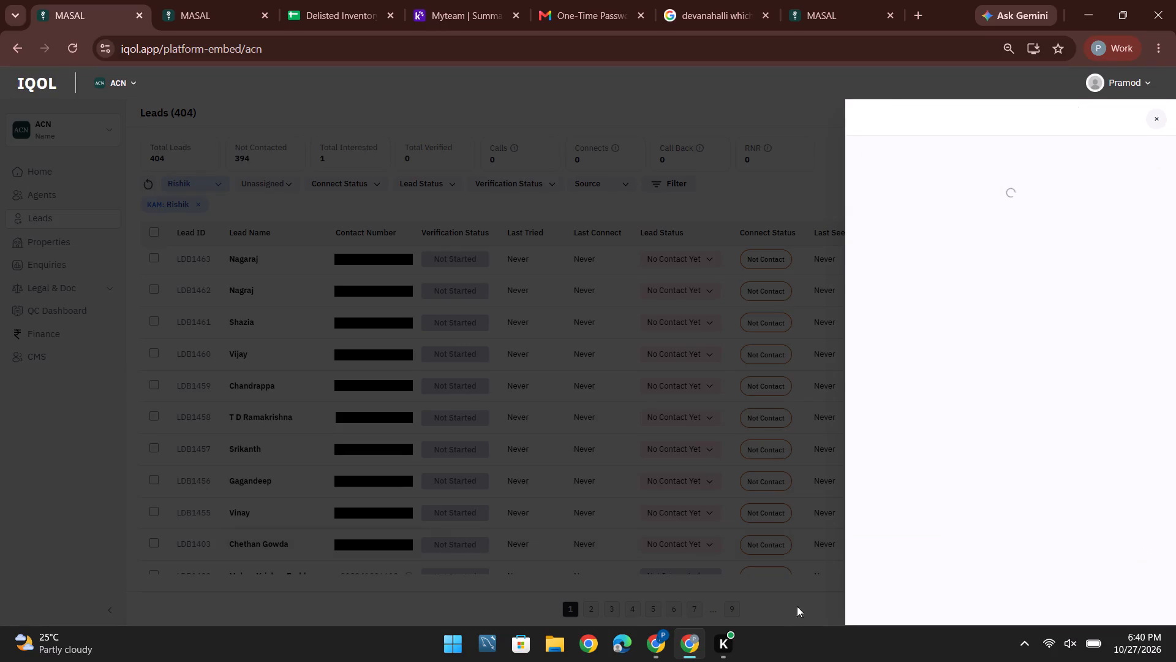
left_click(776, 614)
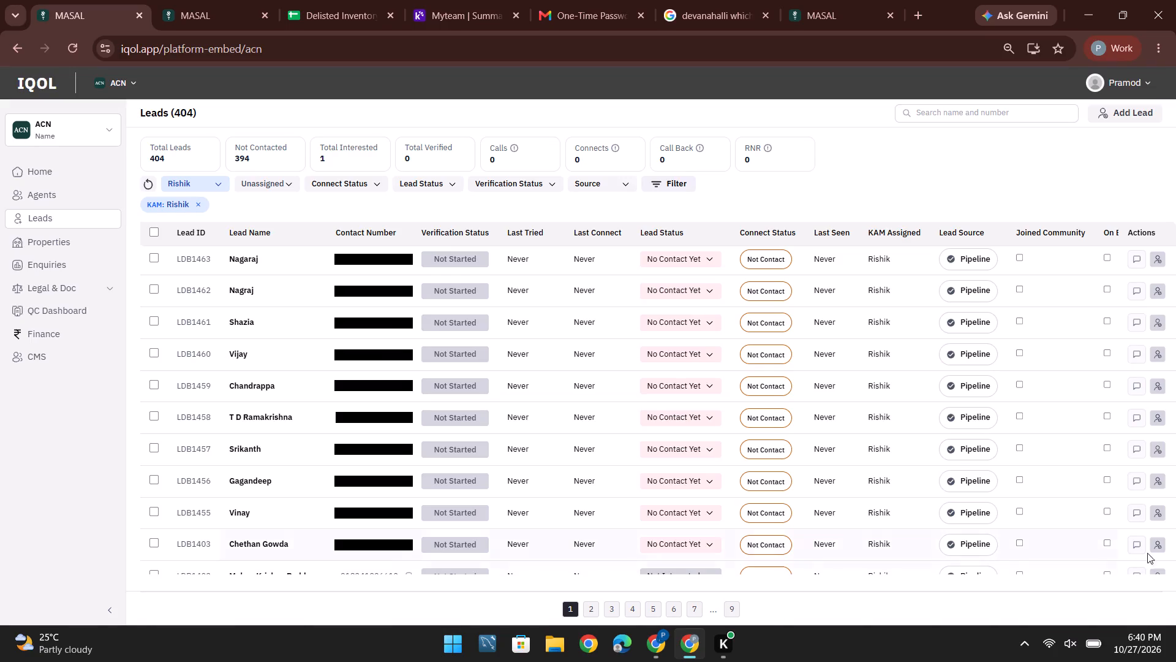
left_click(1154, 550)
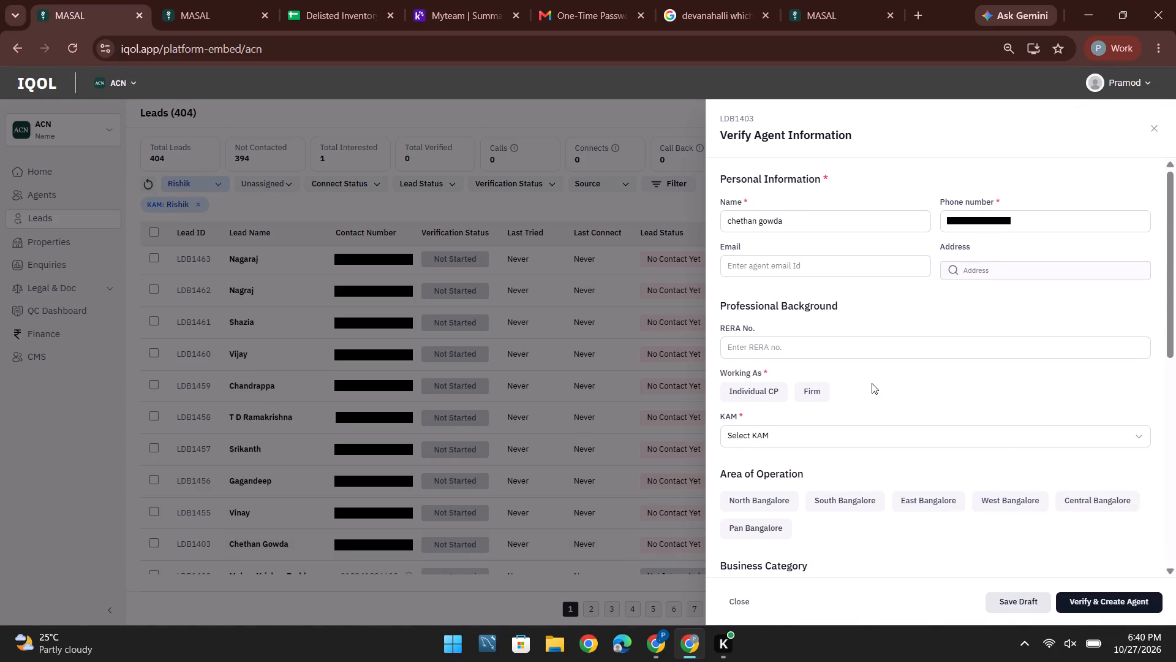
left_click(820, 213)
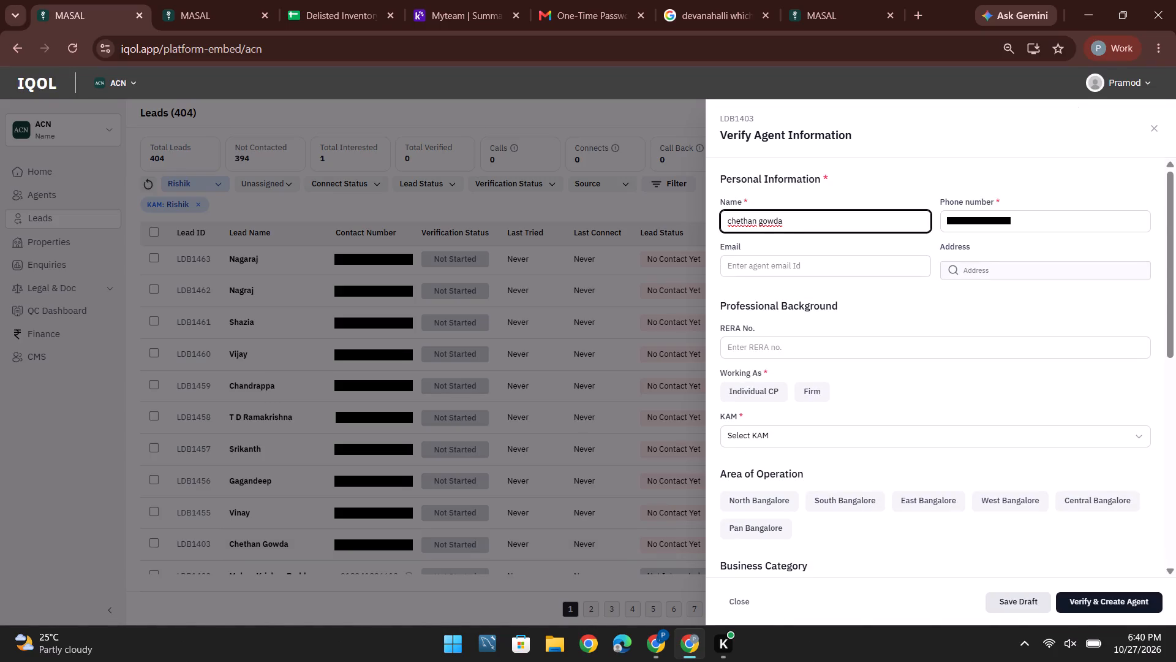
left_click(760, 391)
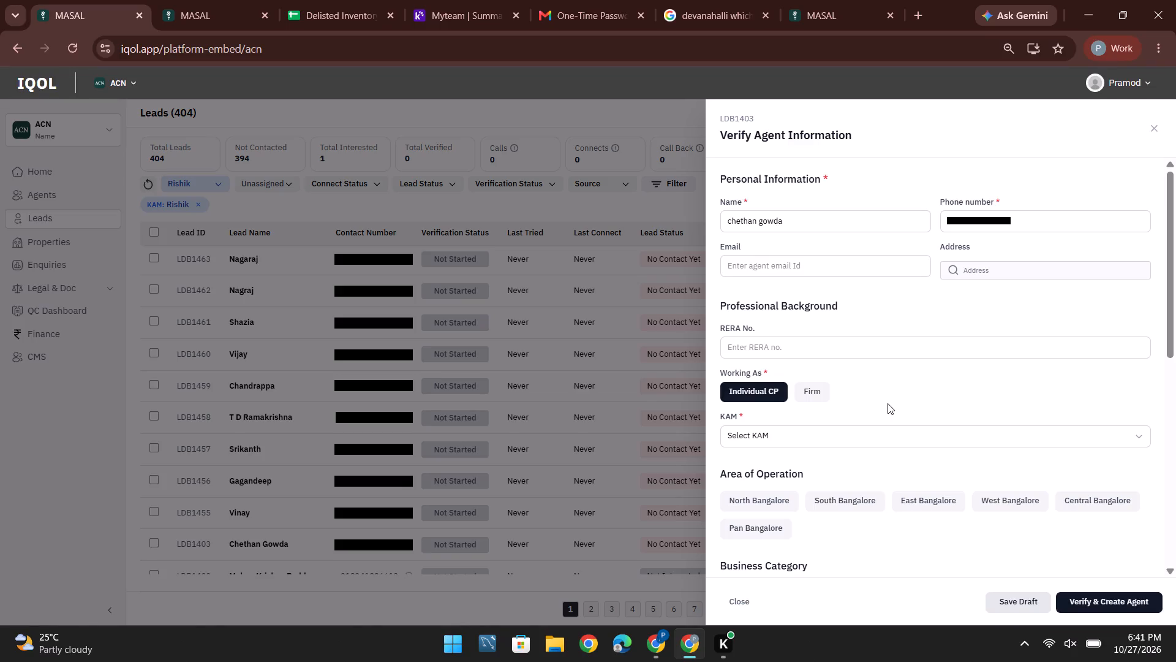
left_click(801, 216)
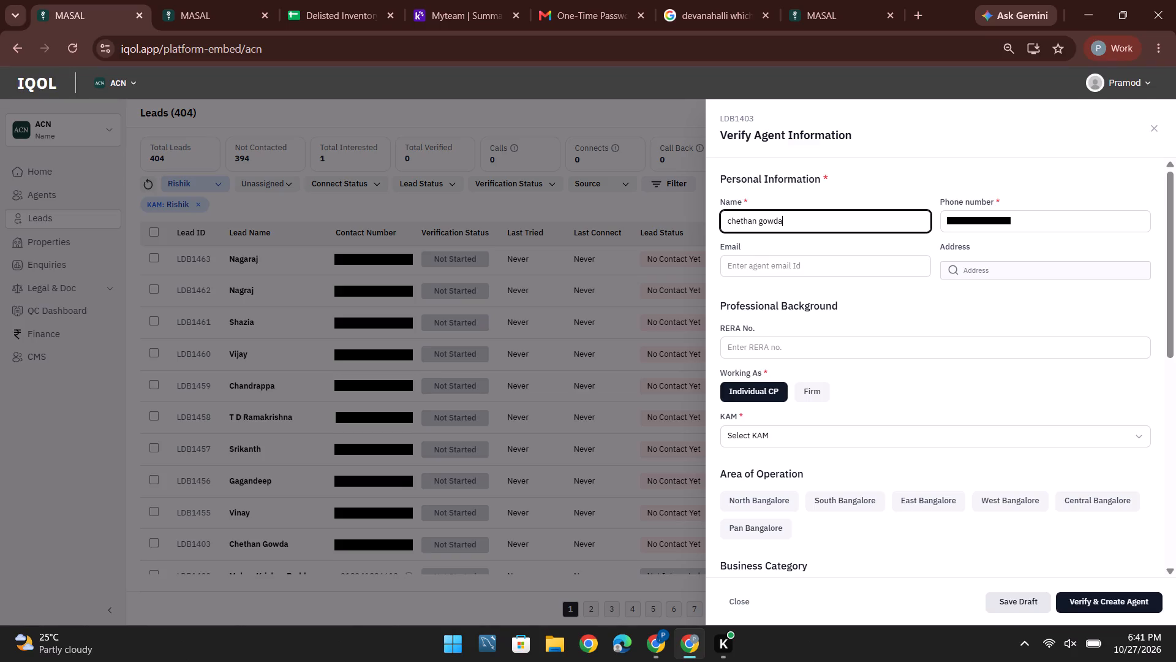
key("BackSpace")
key("BackSpace")
key("BackSpace")
key("BackSpace")
key("BackSpace")
key("BackSpace")
key("BackSpace")
key("BackSpace")
key("BackSpace")
key("BackSpace")
key("BackSpace")
key("BackSpace")
key("BackSpace")
key("BackSpace")
key("BackSpace")
key("BackSpace")
key("BackSpace")
key("BackSpace")
key("BackSpace")
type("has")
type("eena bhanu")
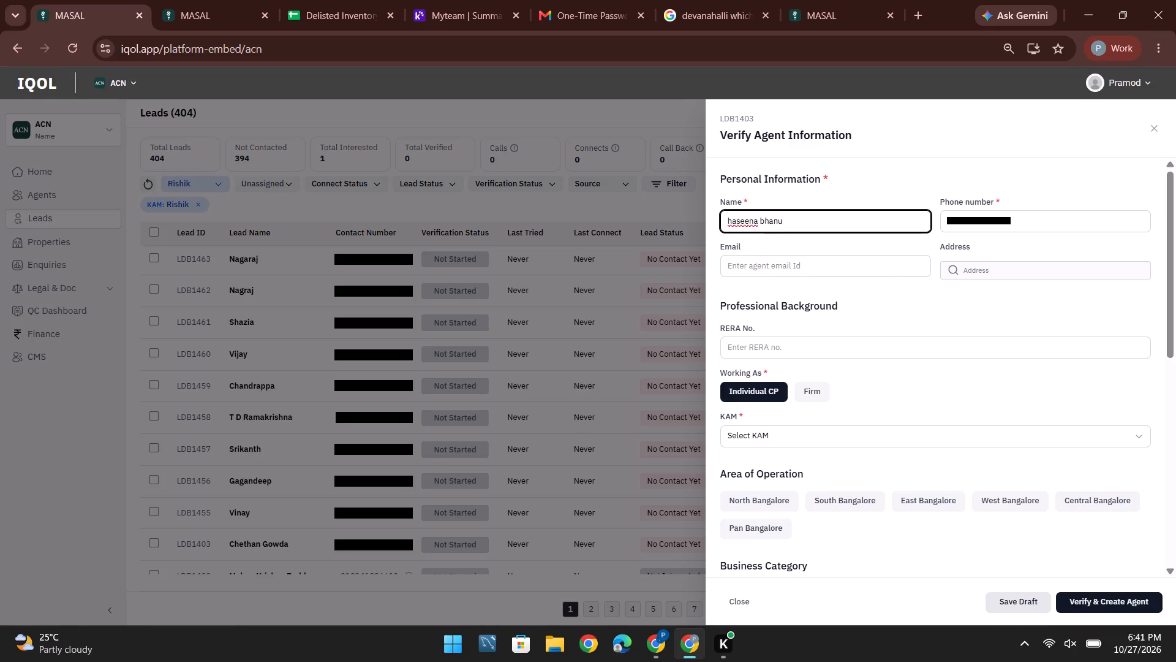
Set the form's KAM to Pramod, area of operation to Pan Bangalore and business category to Resale.
scroll(910, 398, "down", 1)
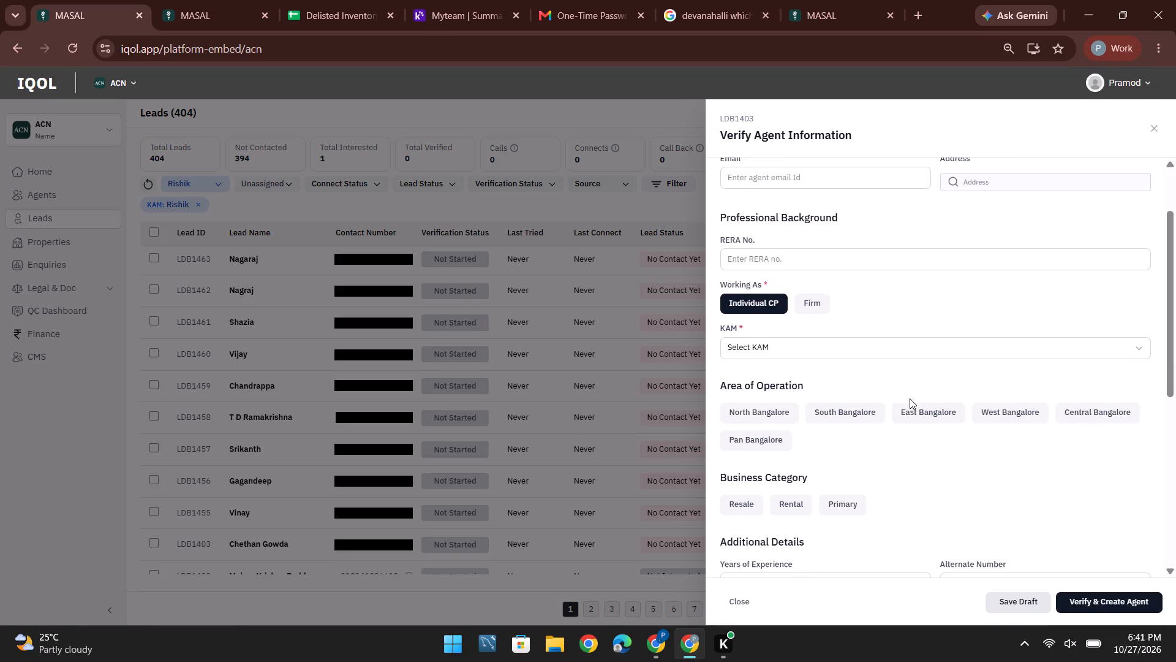
left_click(891, 354)
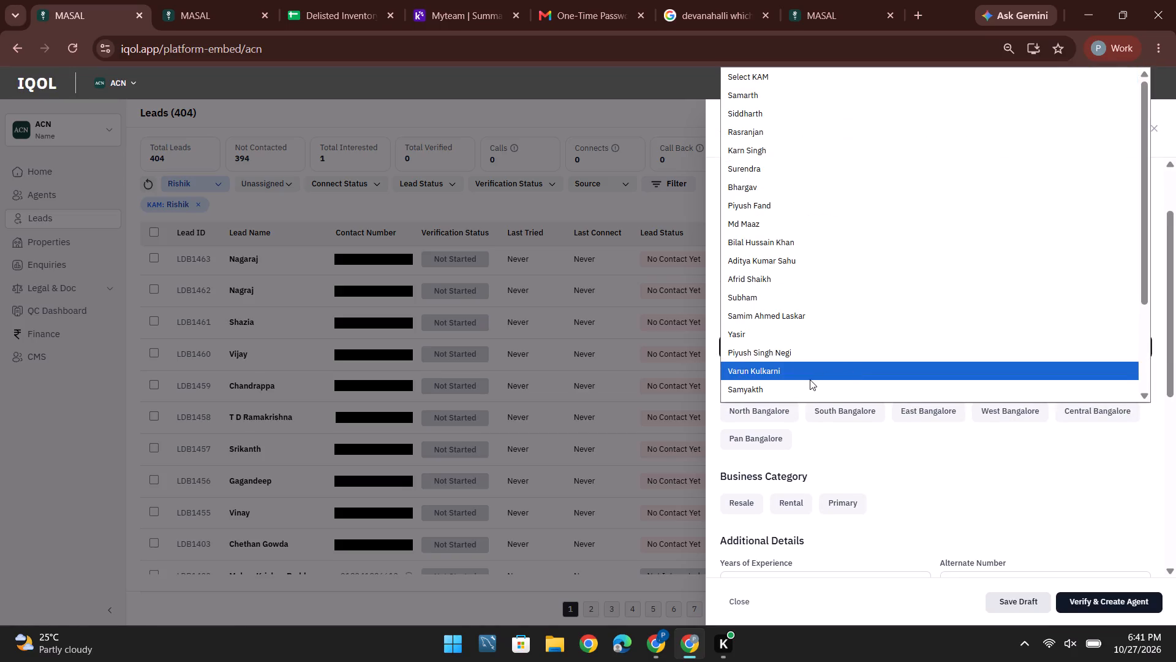
scroll(810, 379, "down", 1)
left_click(778, 360)
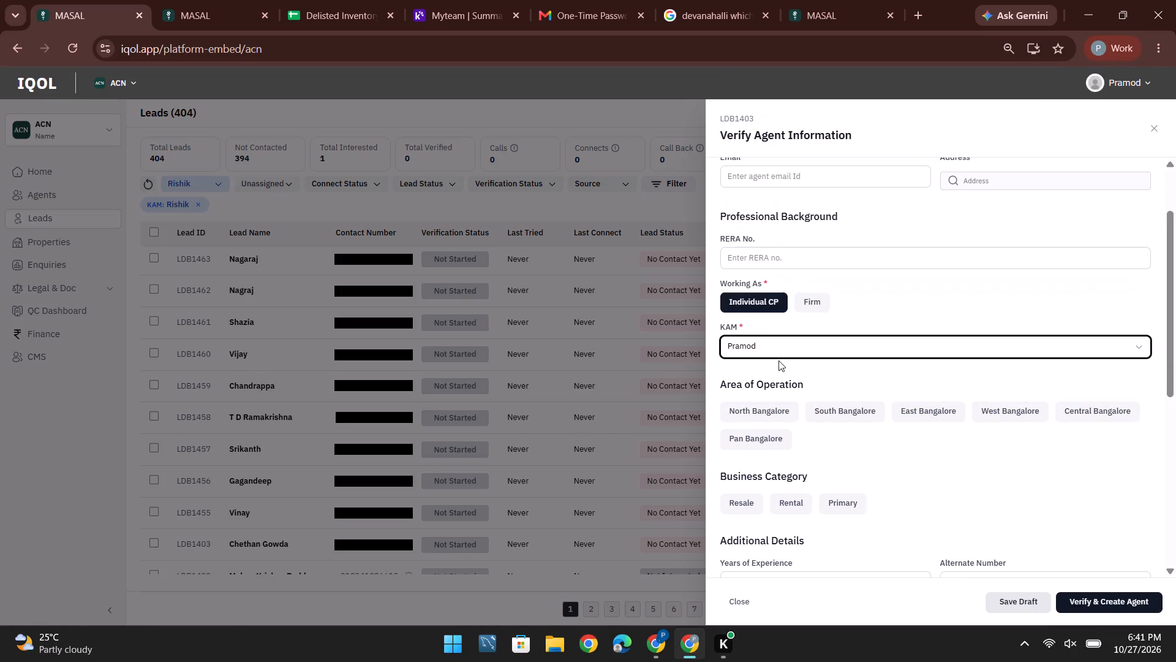
left_click(765, 435)
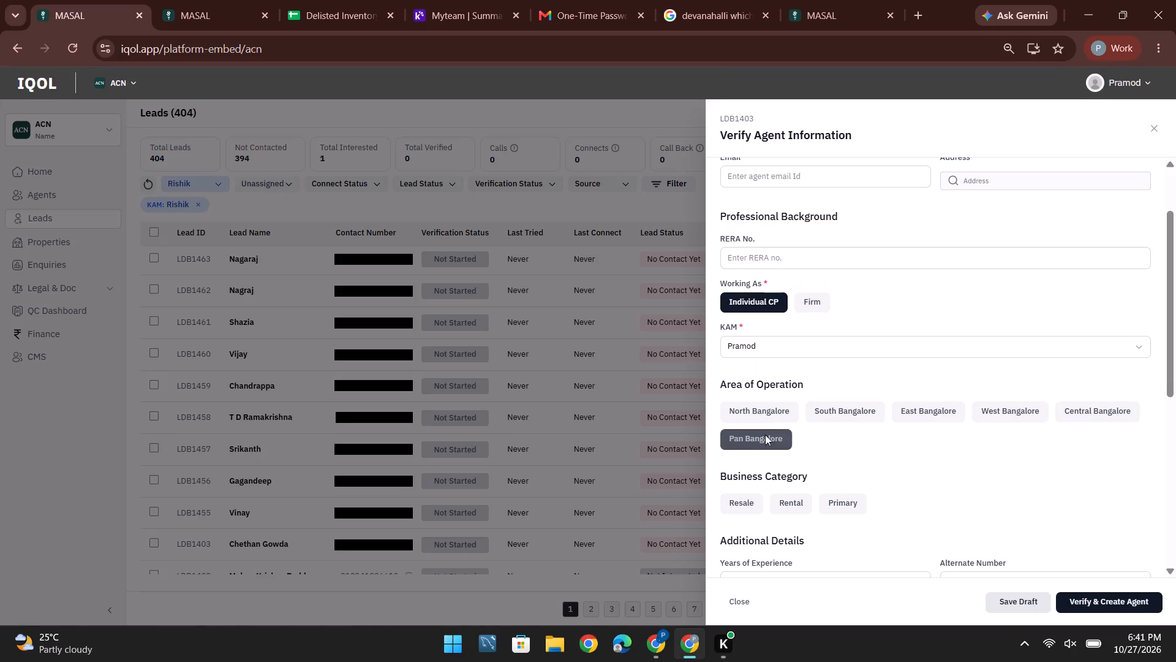
left_click_drag(741, 498, 940, 492)
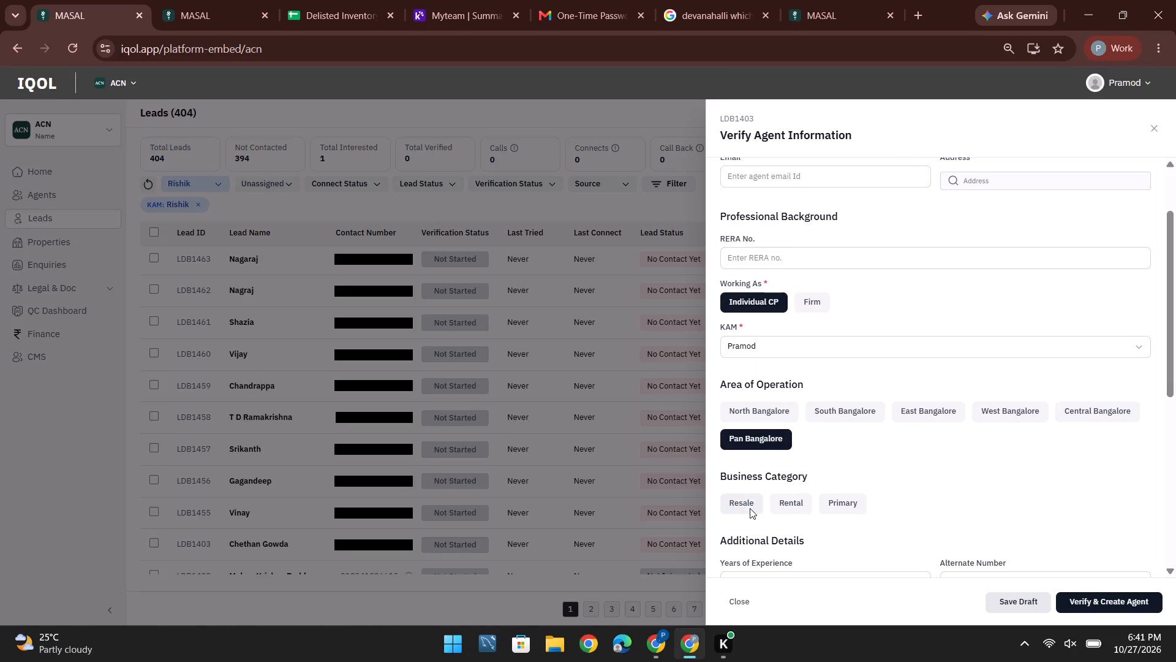
left_click(746, 508)
Select Hindi and Kannada as the agent's languages.
scroll(959, 525, "down", 1)
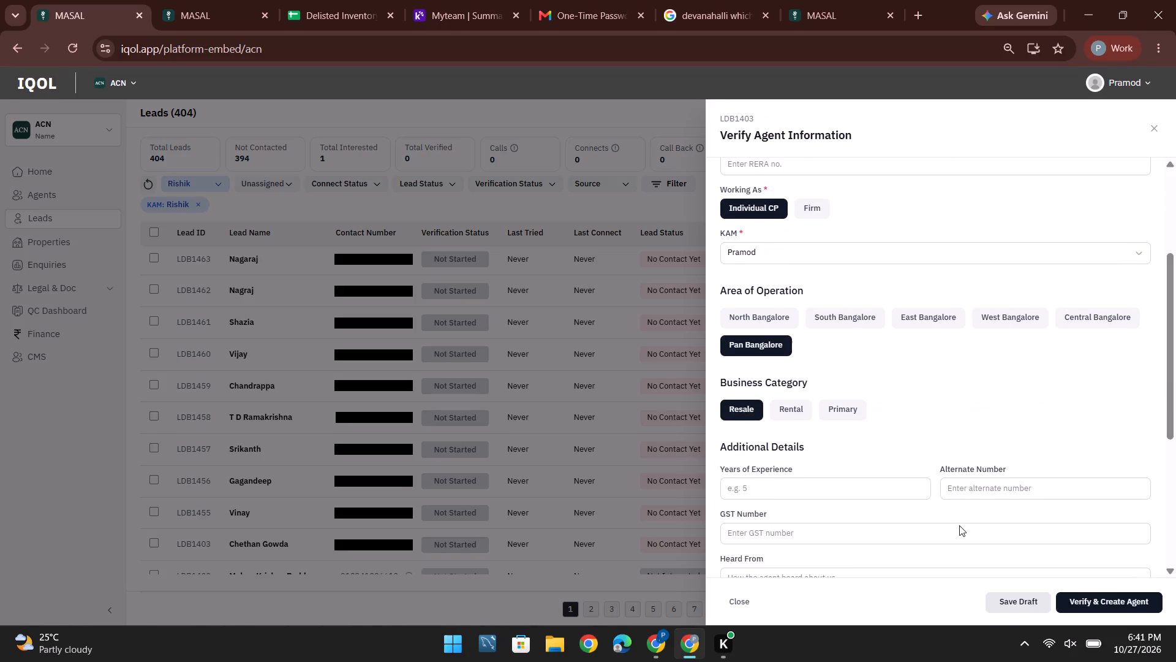
scroll(959, 525, "right", 2)
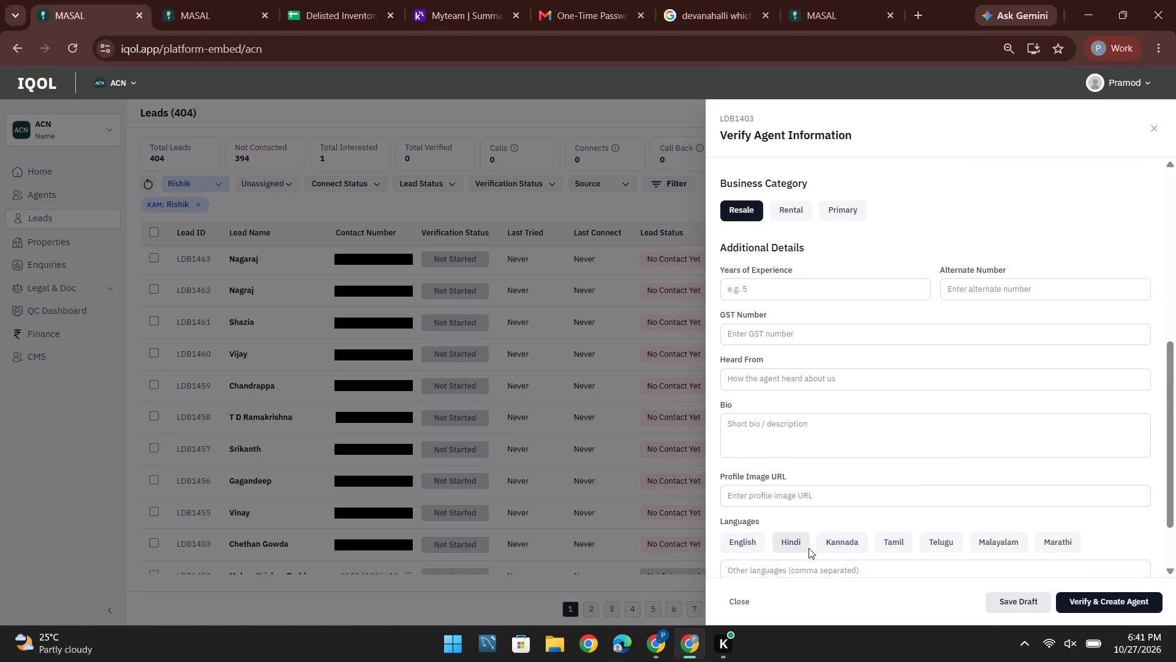
left_click(809, 548)
left_click(850, 545)
scroll(904, 555, "down", 1)
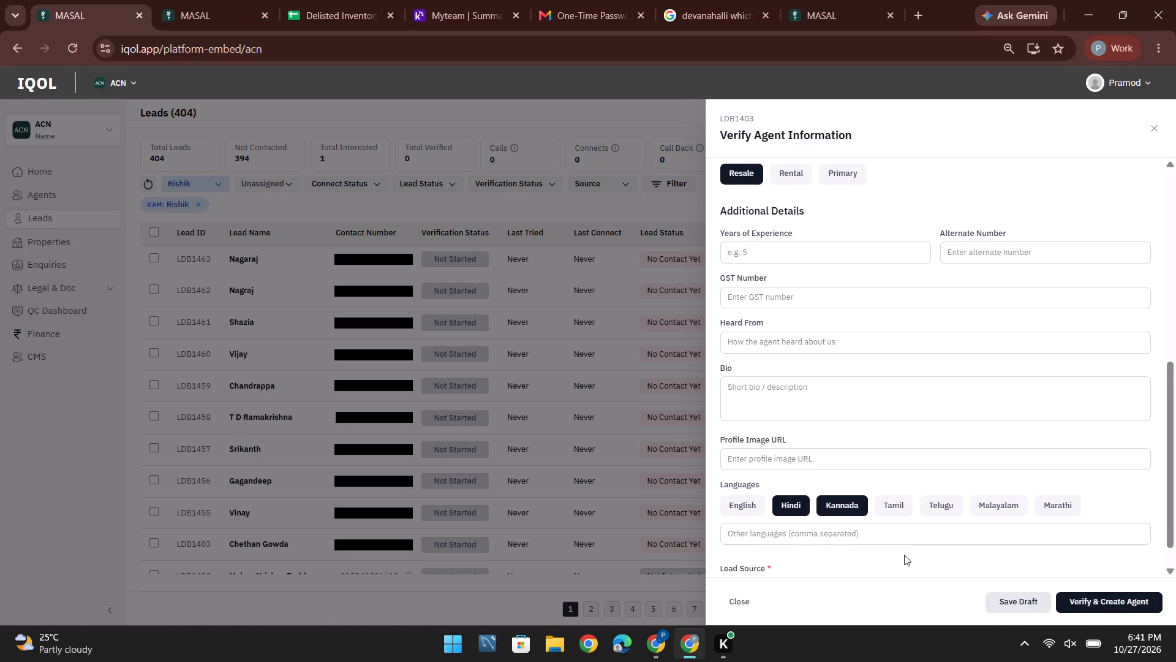
scroll(904, 555, "down", 2)
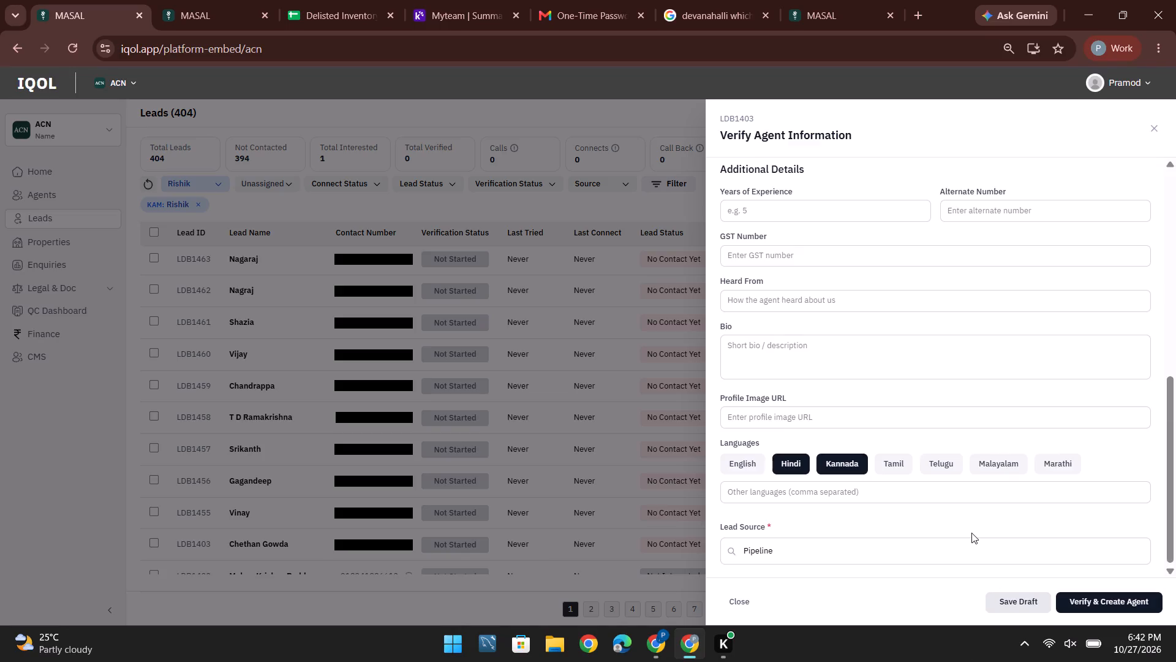
scroll(971, 533, "up", 5)
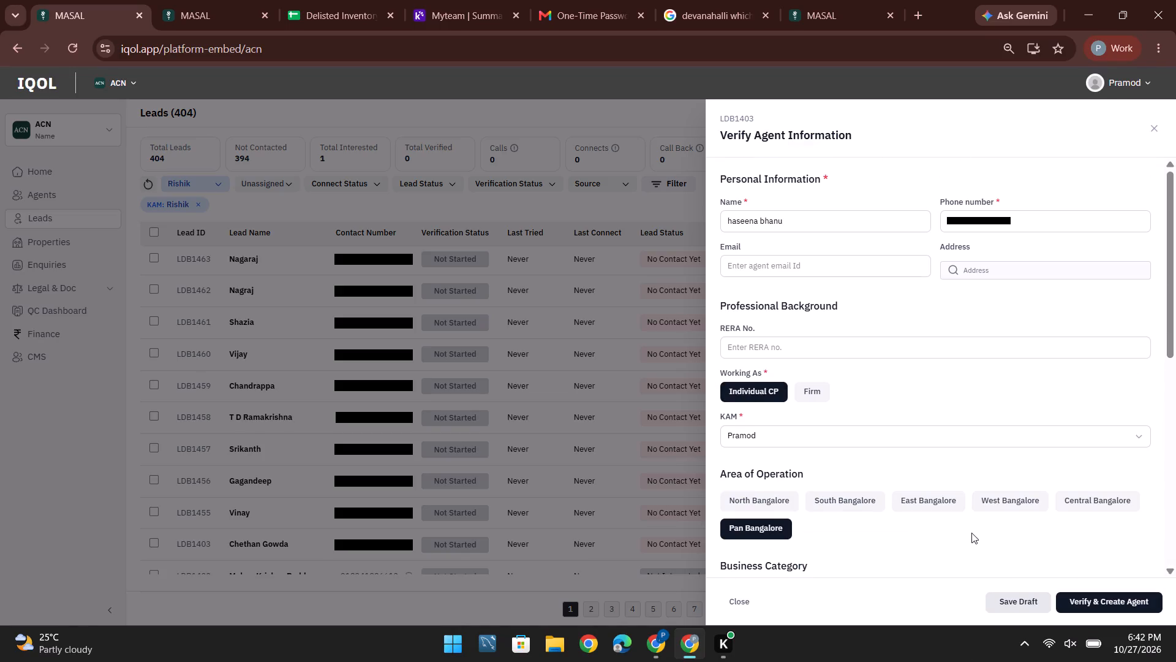
scroll(971, 533, "down", 4)
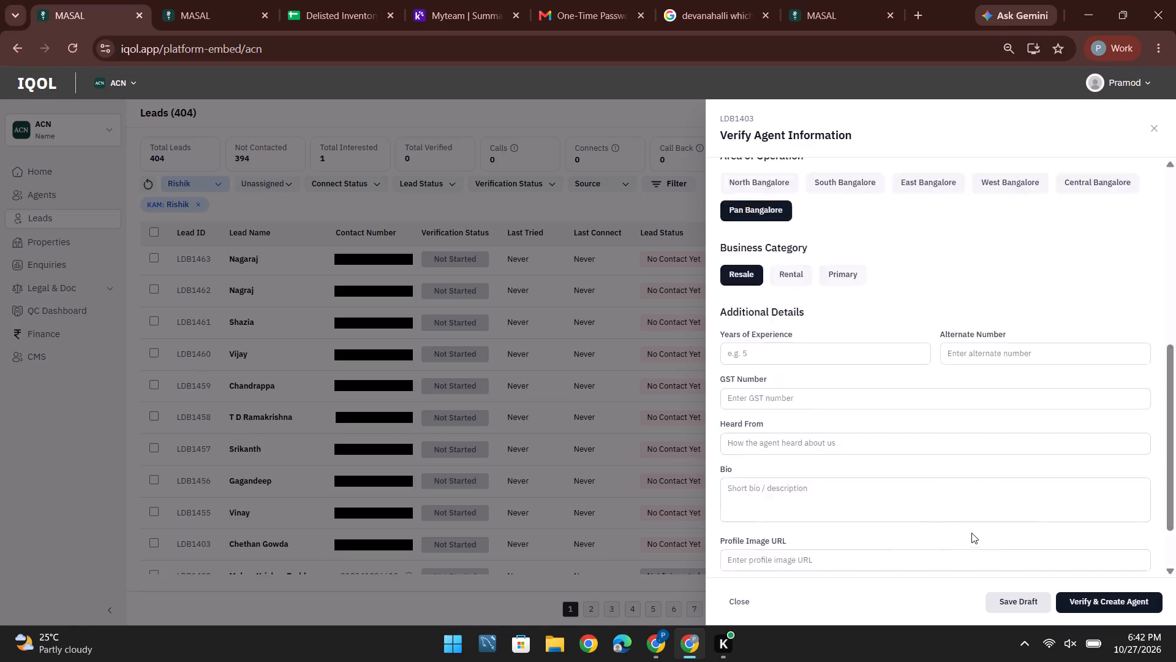
scroll(971, 533, "up", 5)
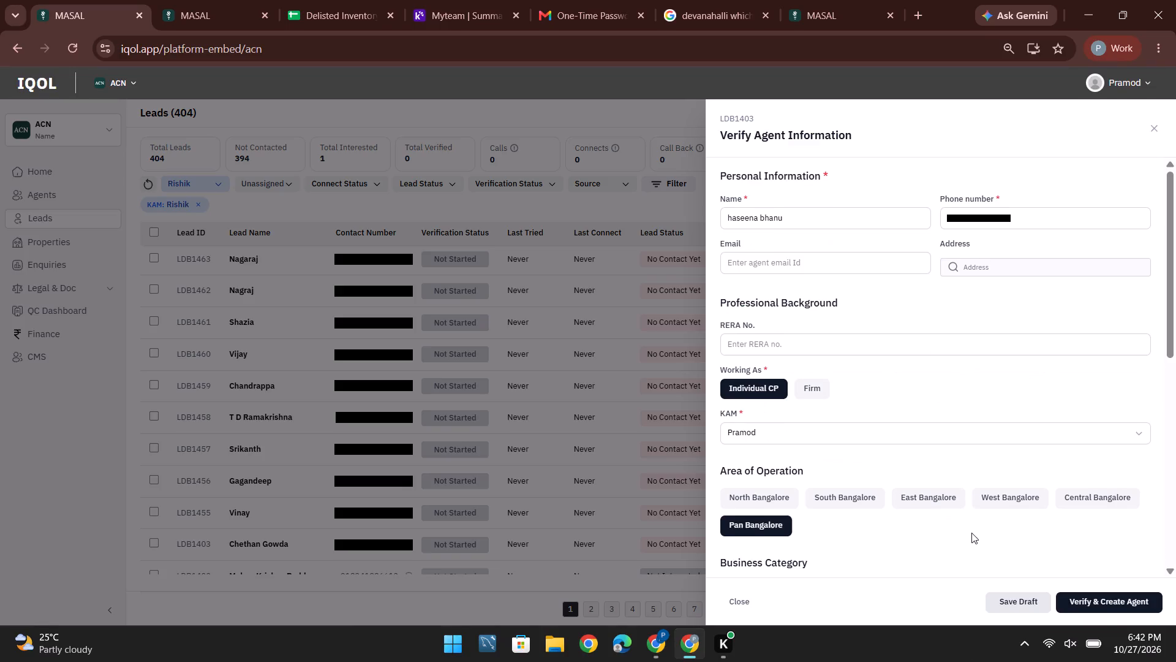
left_click(1102, 601)
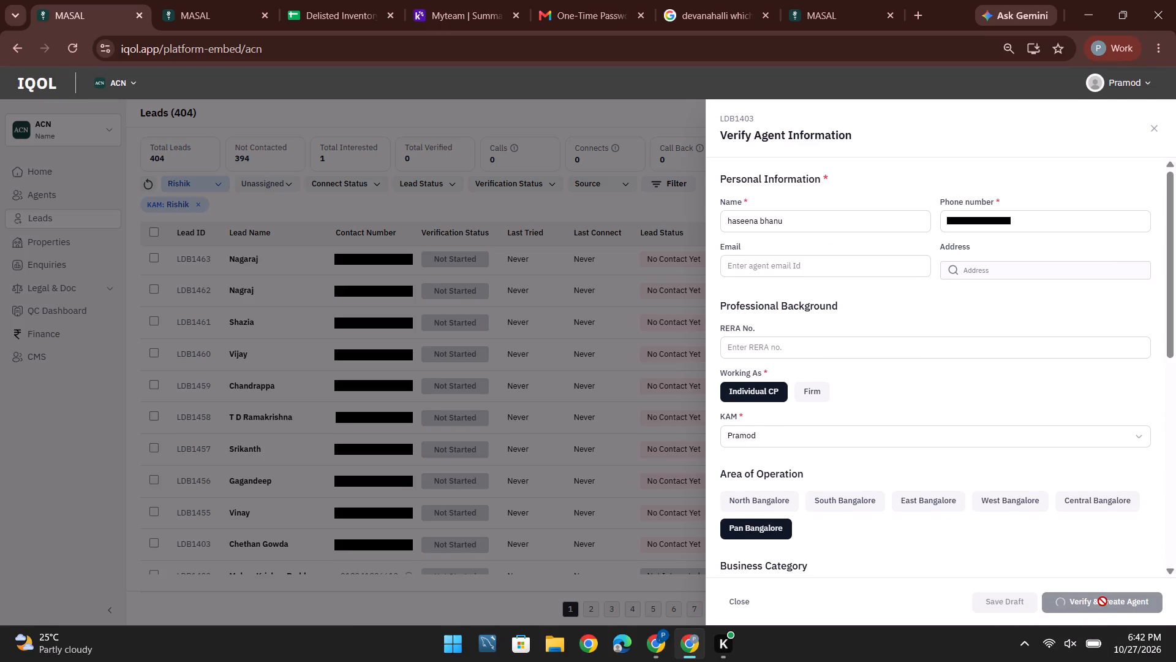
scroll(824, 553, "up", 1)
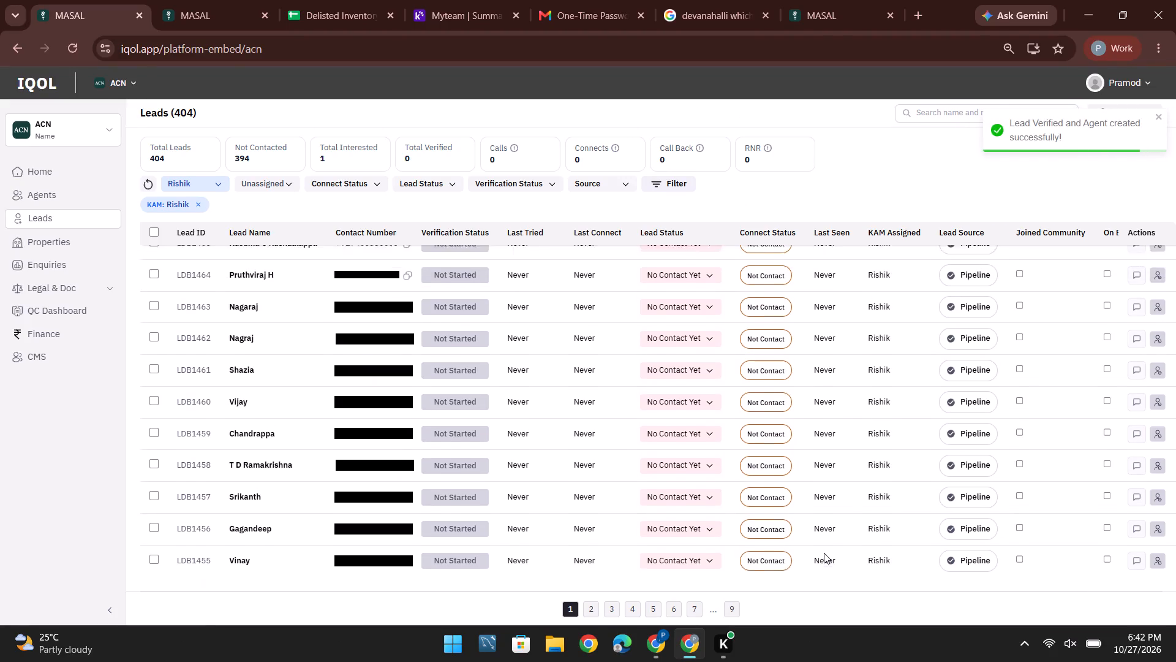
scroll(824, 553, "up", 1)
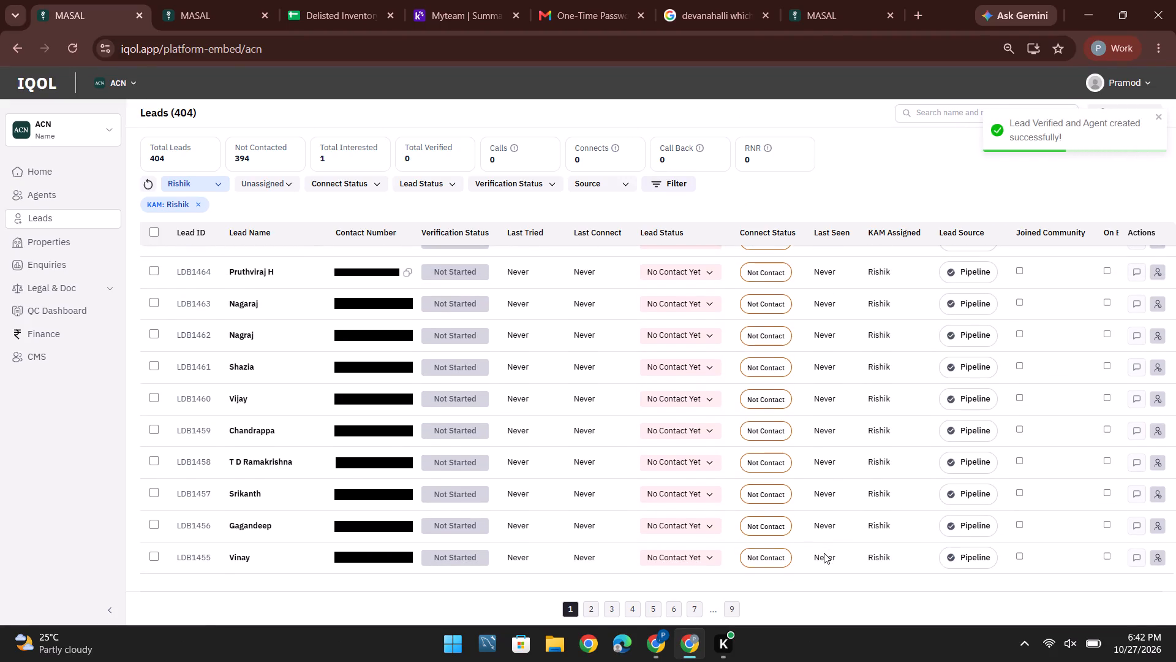
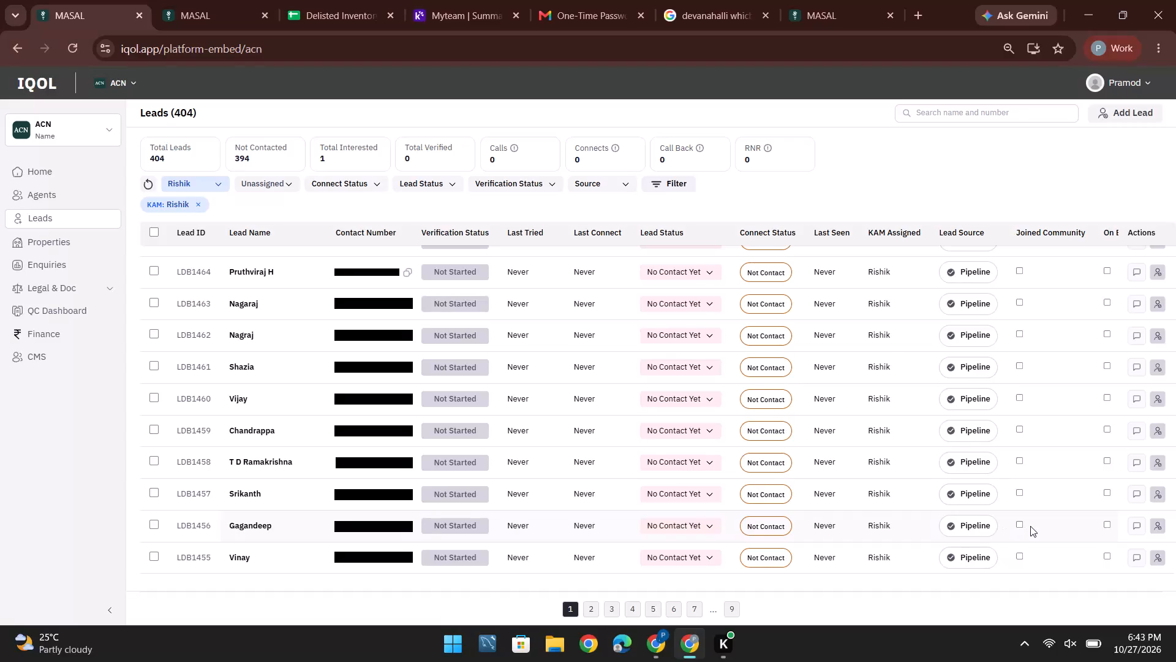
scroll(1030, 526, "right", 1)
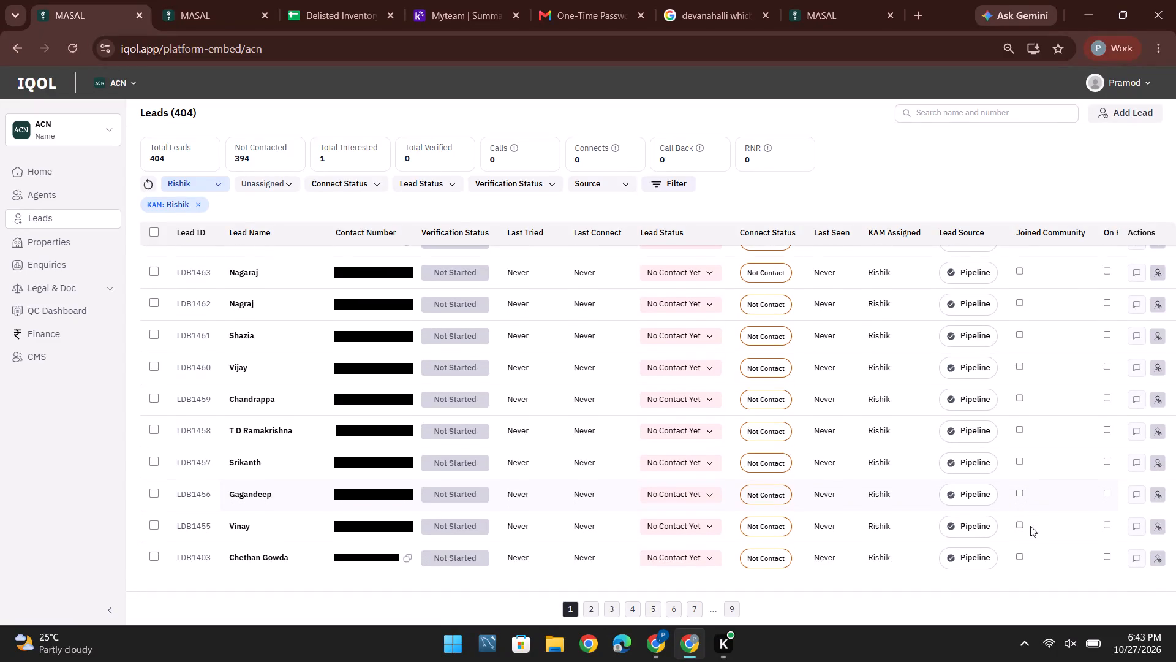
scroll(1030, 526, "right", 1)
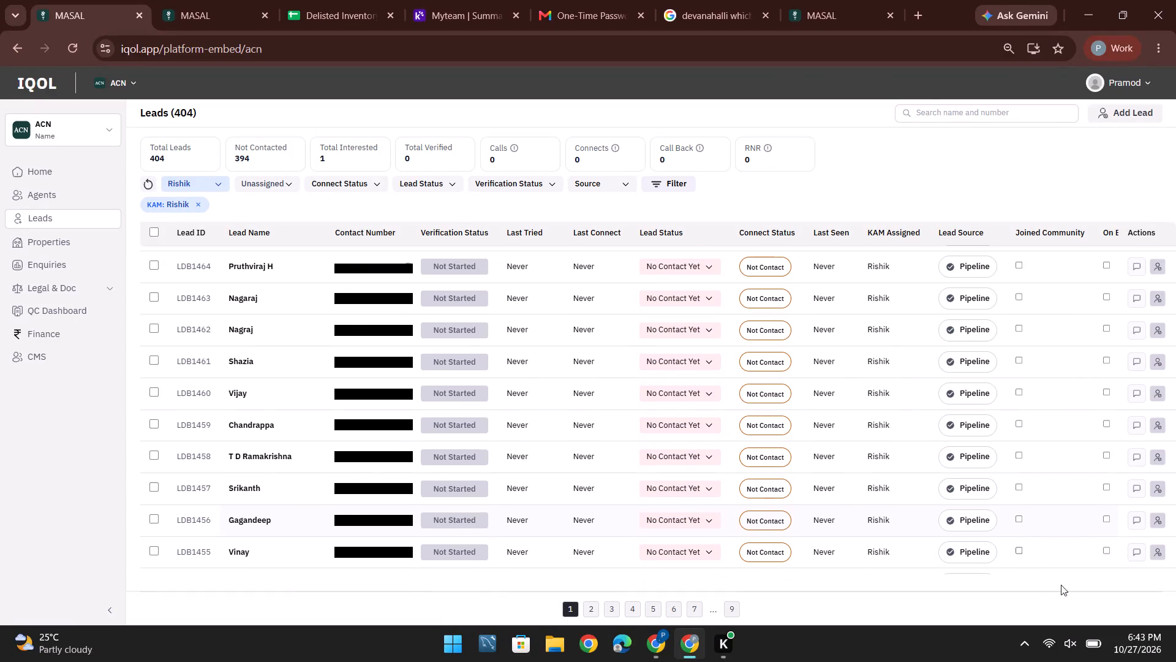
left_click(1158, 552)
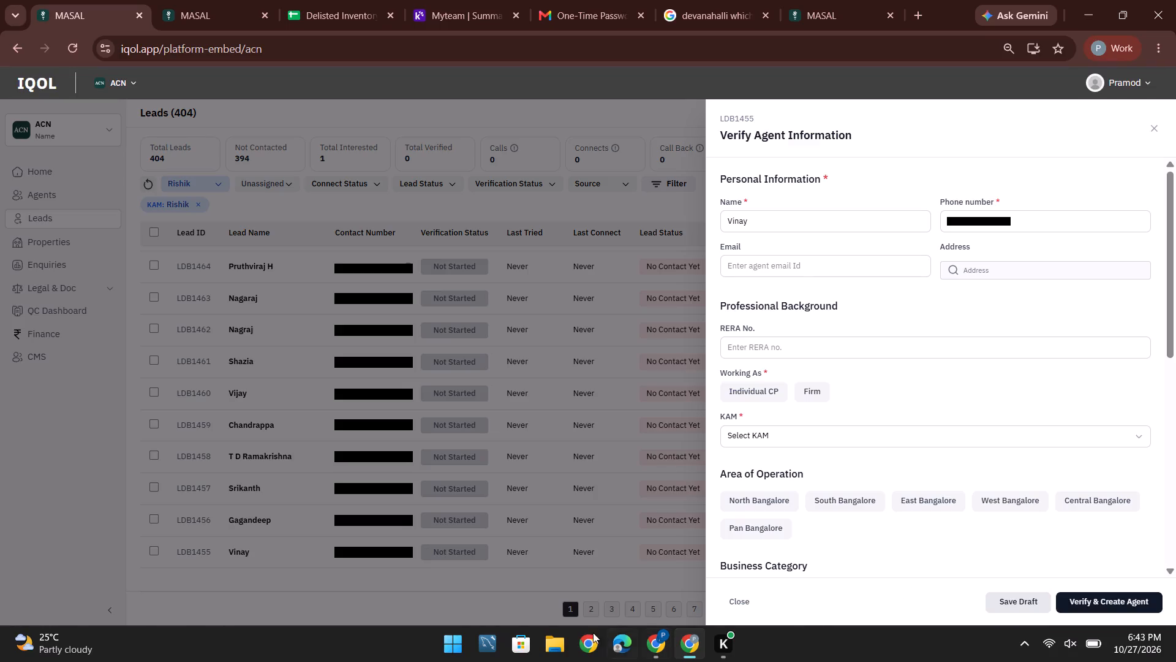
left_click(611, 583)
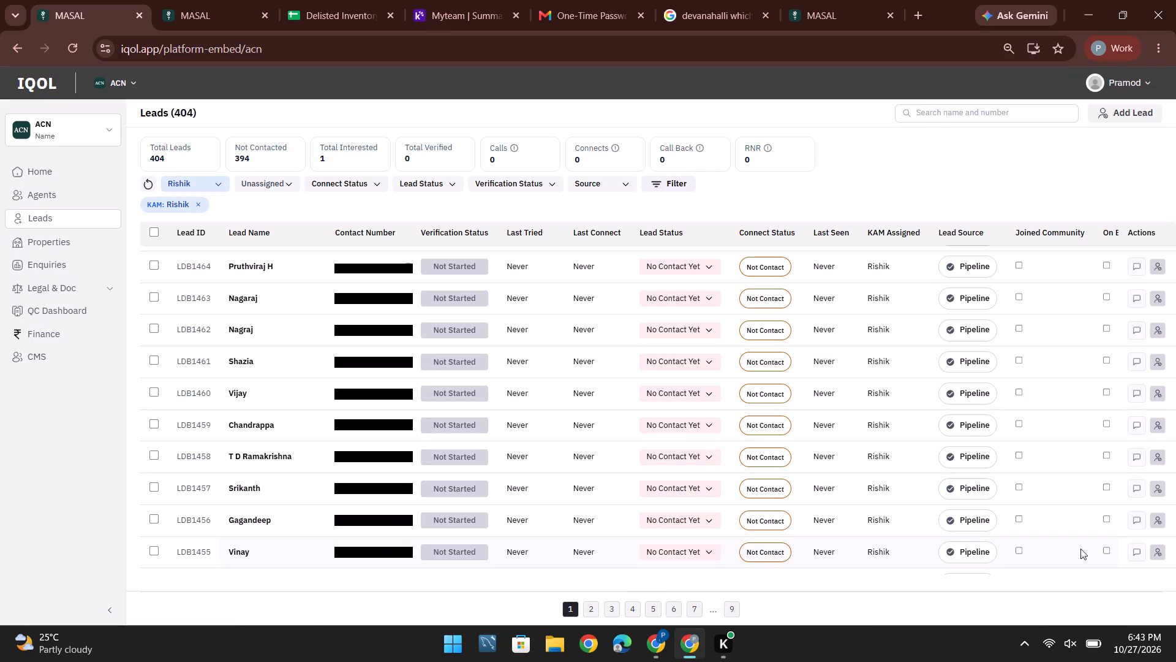
left_click(1134, 547)
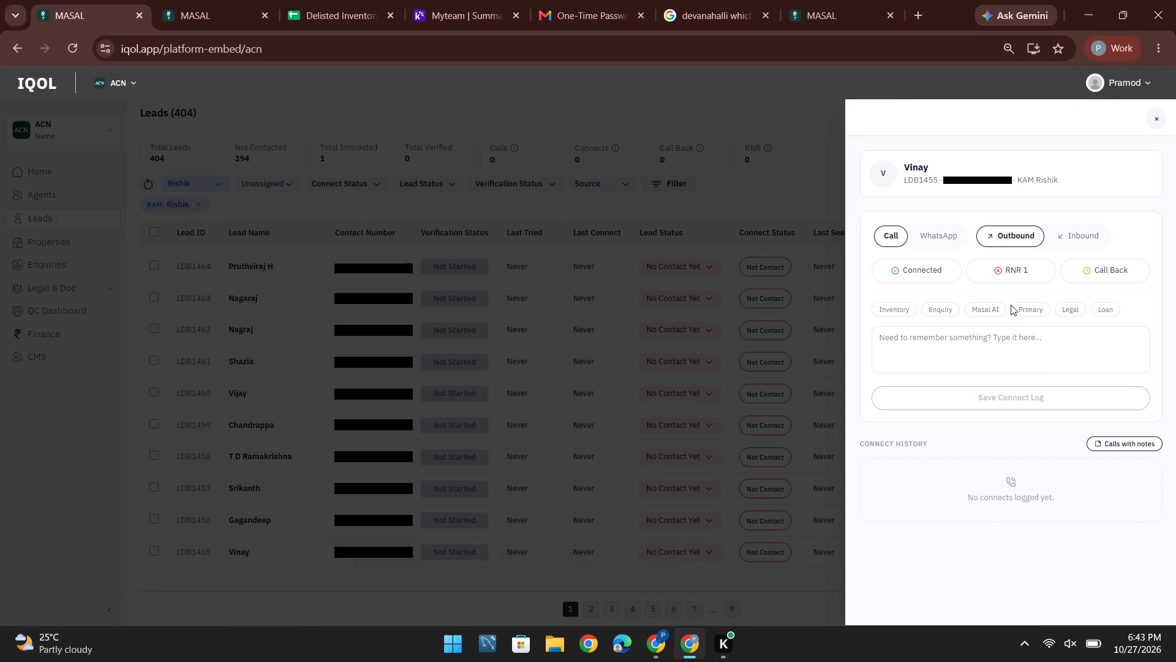
left_click(1009, 269)
left_click(966, 331)
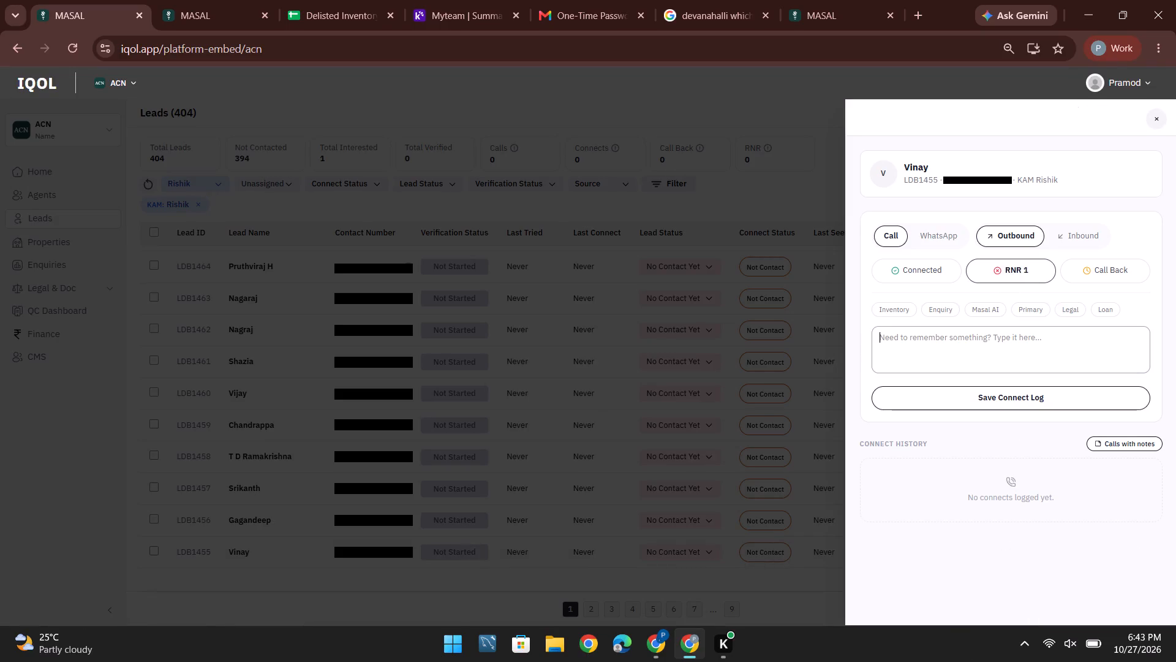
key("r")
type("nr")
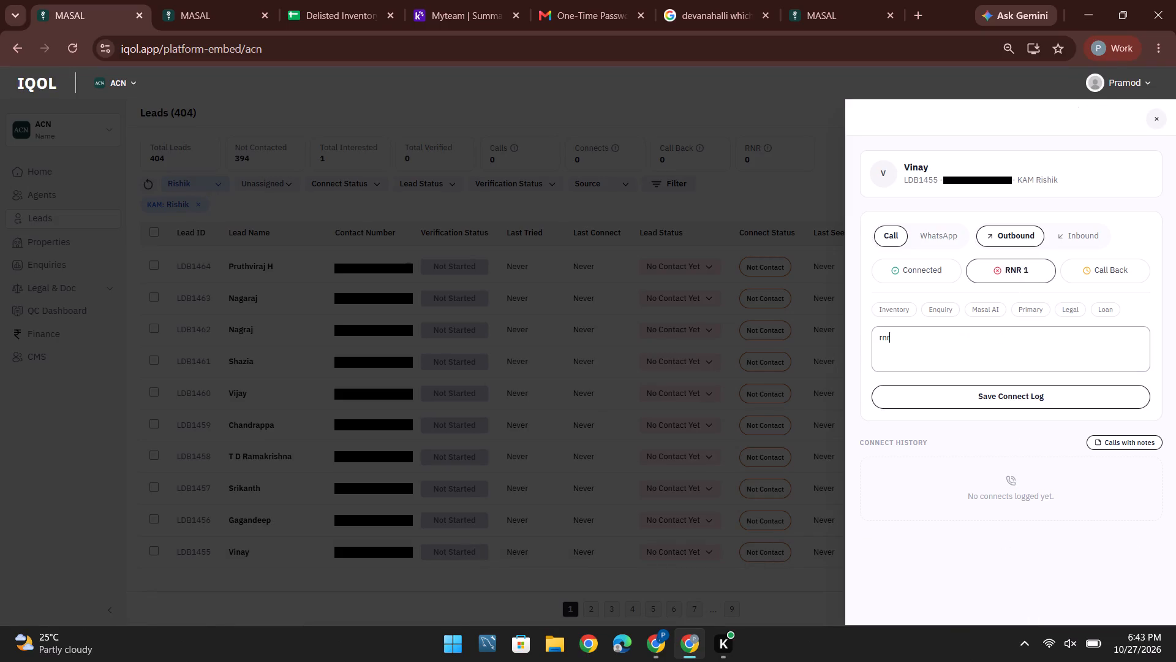
left_click(976, 400)
left_click(775, 612)
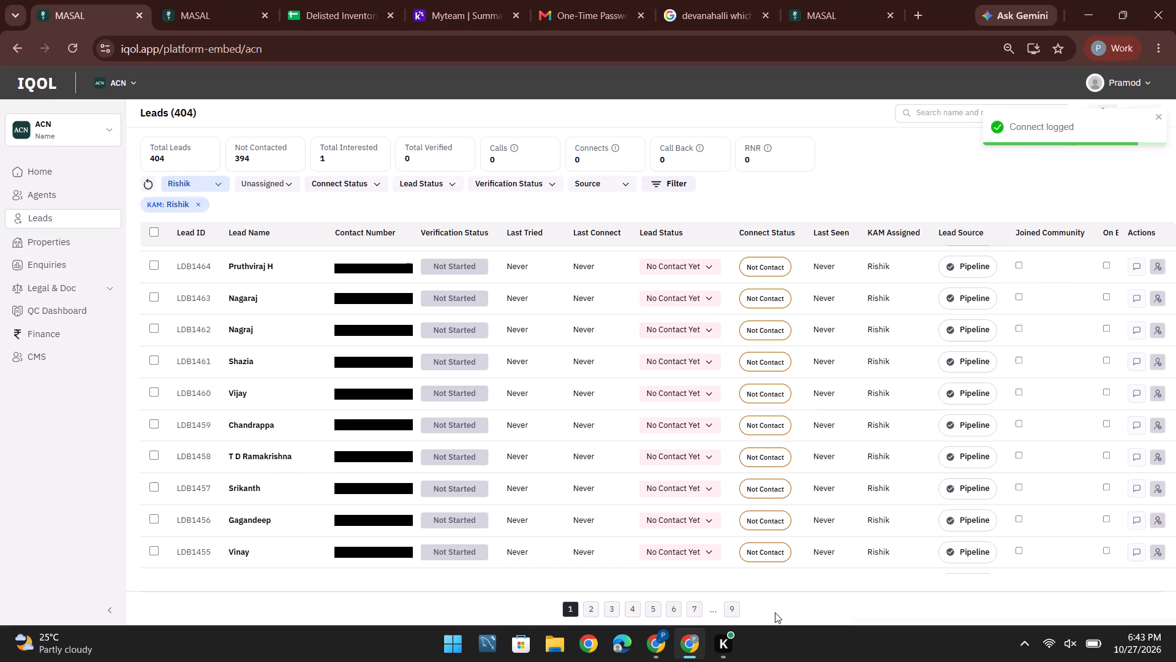
scroll(925, 509, "up", 2)
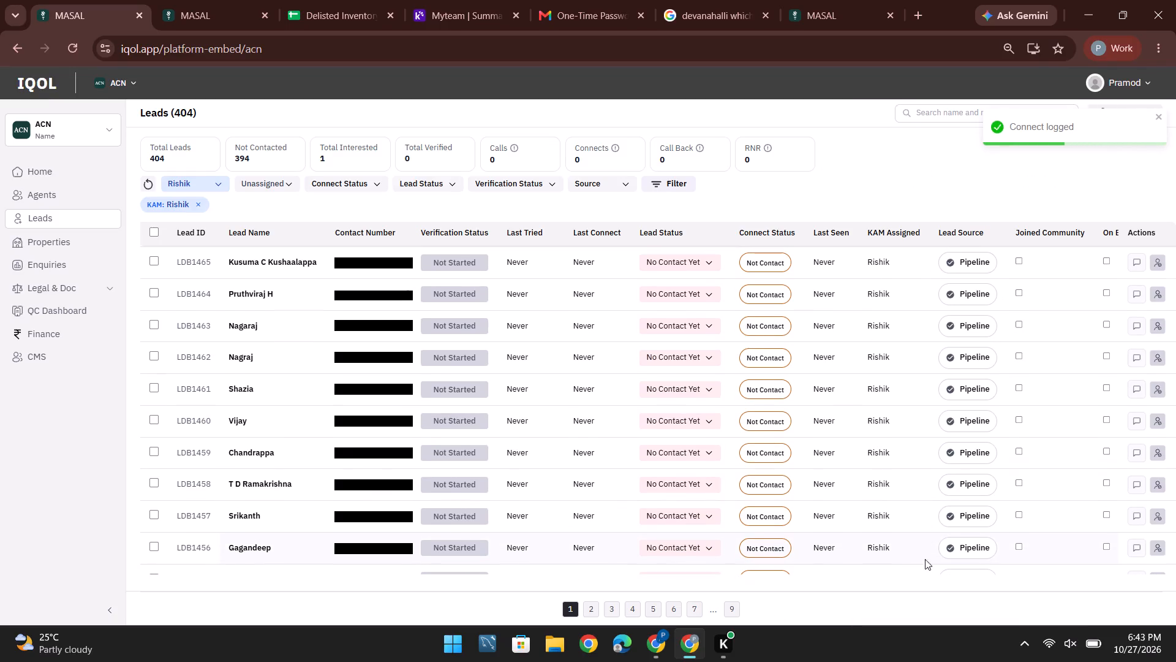
left_click(1139, 553)
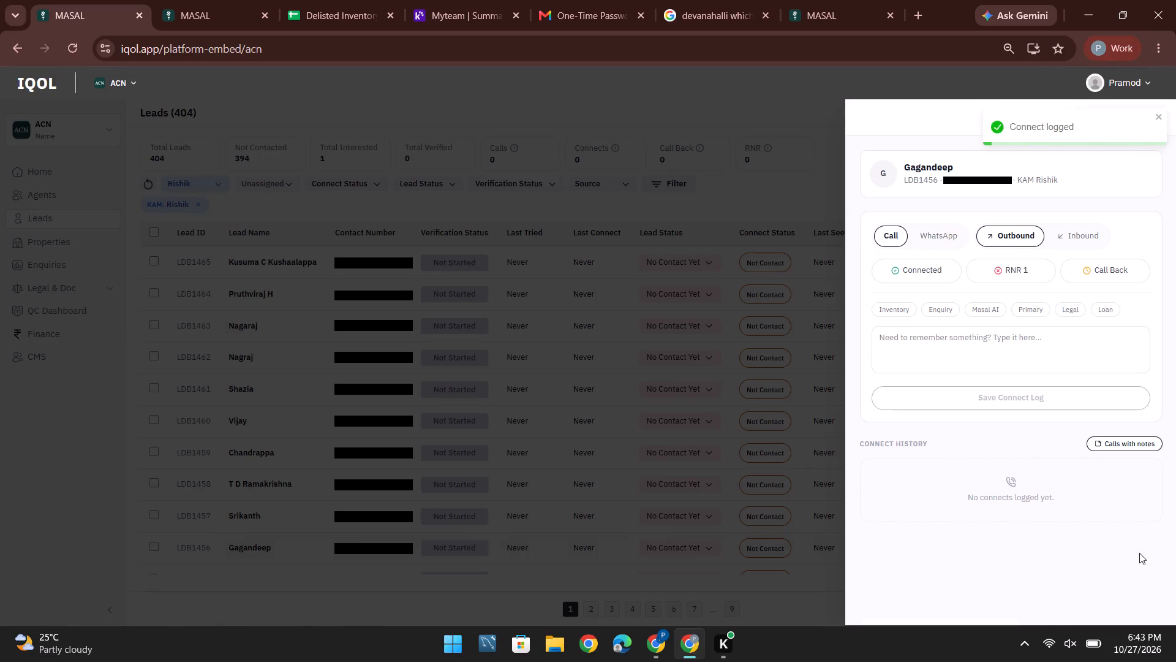
left_click(815, 588)
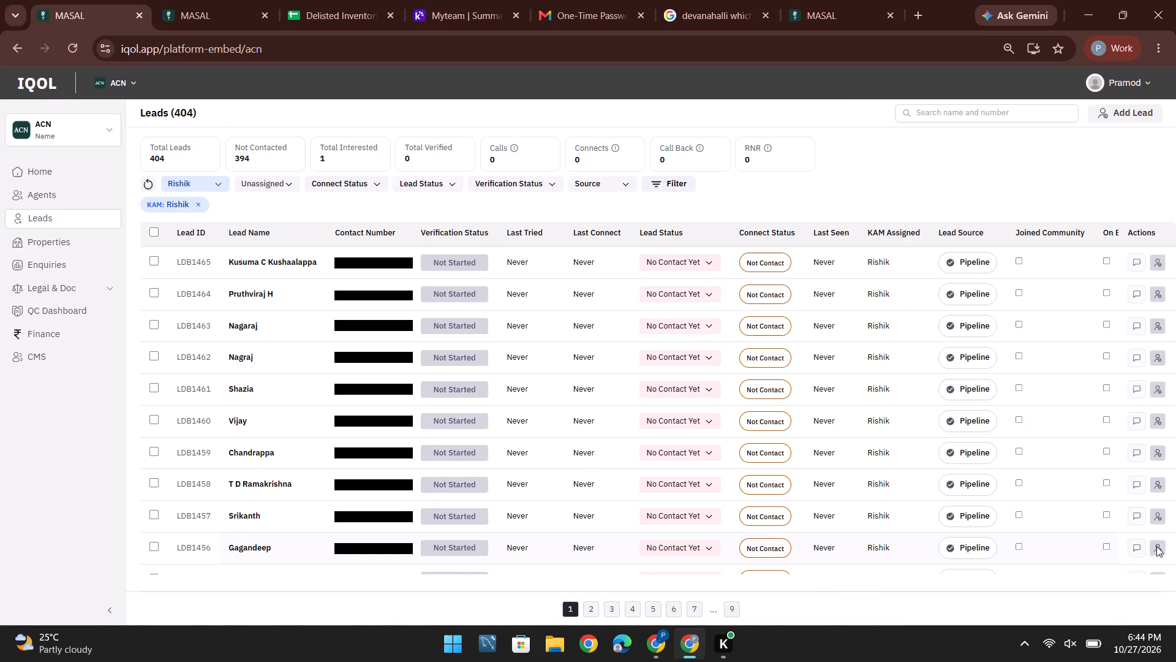
left_click(1159, 552)
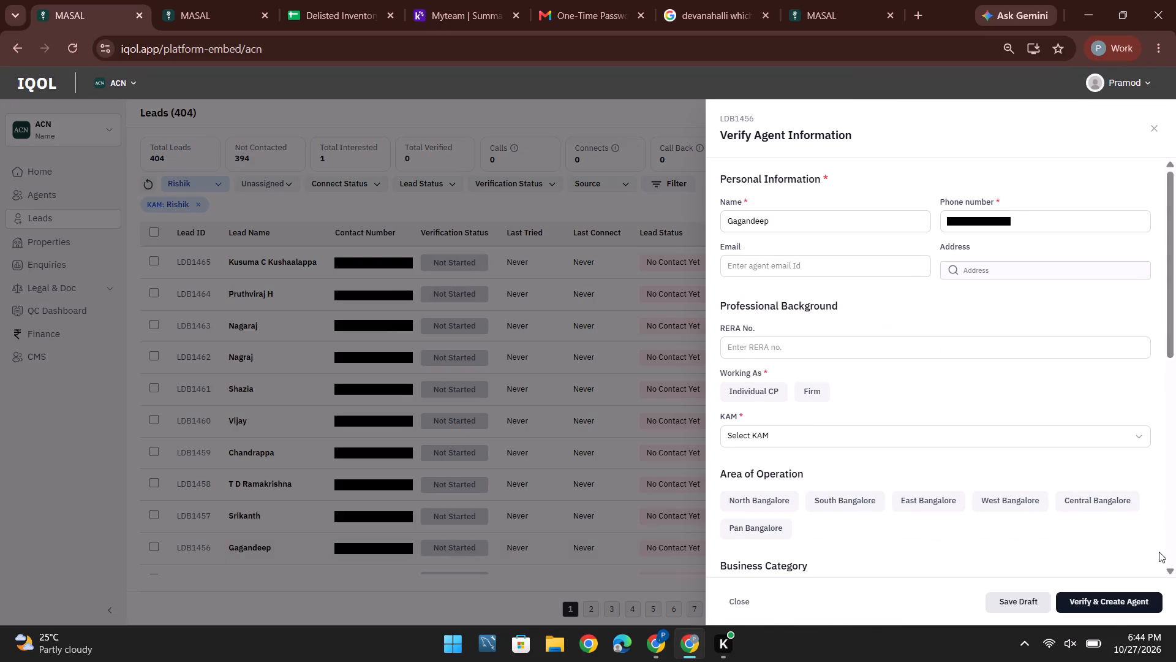
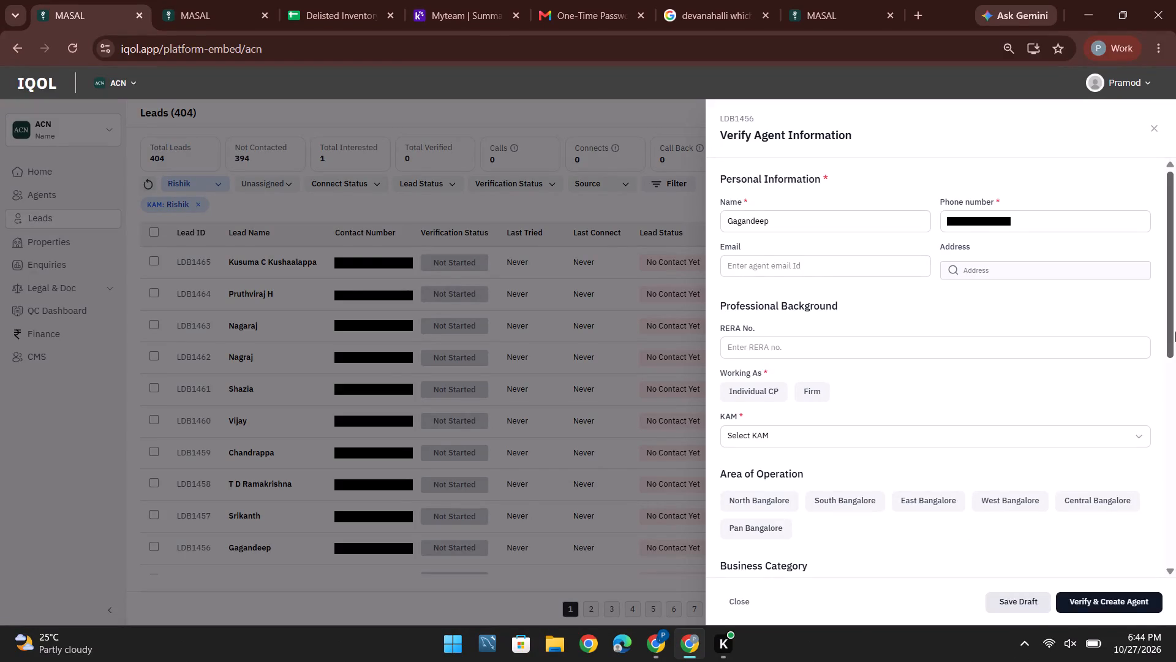
left_click(1156, 126)
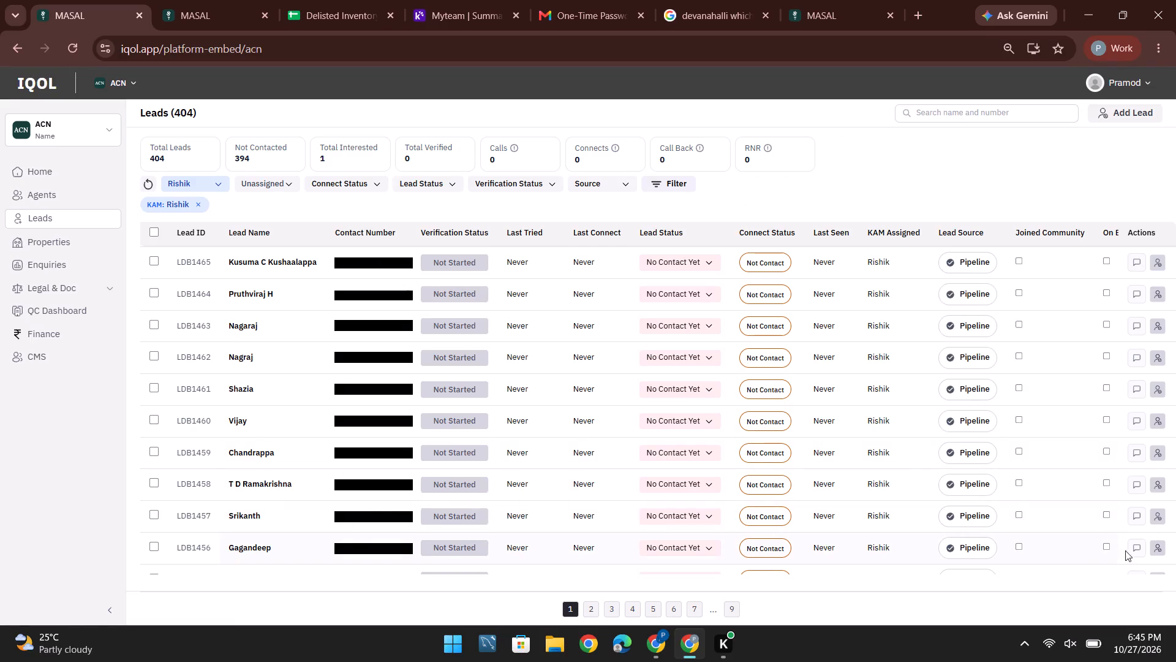
left_click(712, 556)
left_click(692, 549)
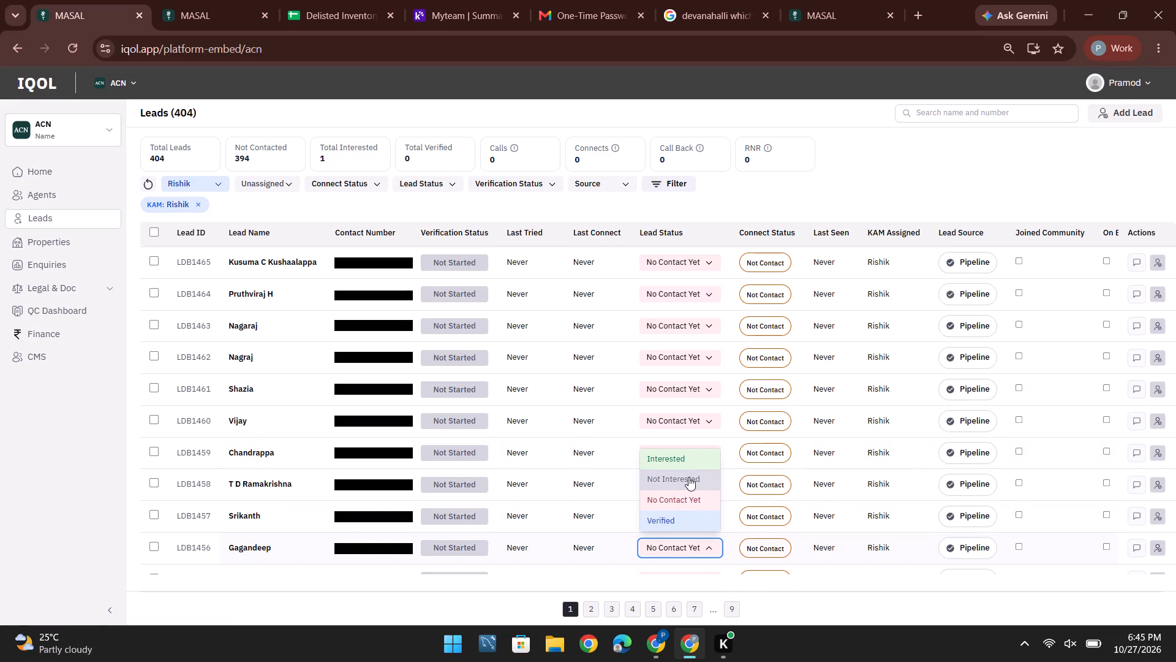
left_click(688, 477)
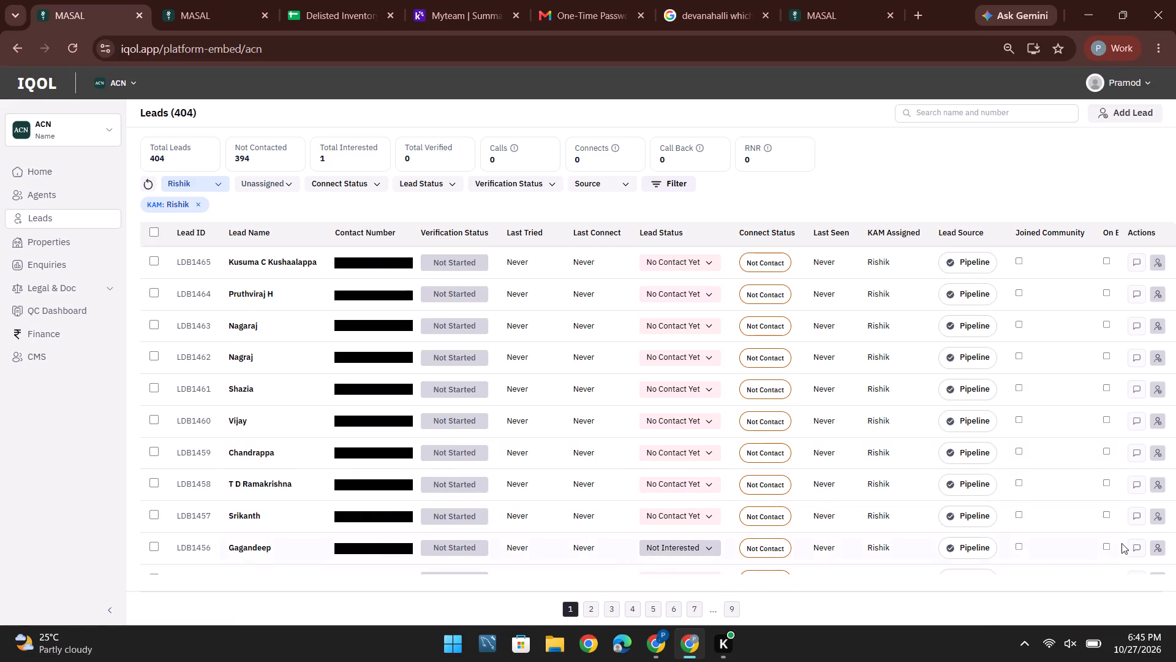
left_click(1140, 544)
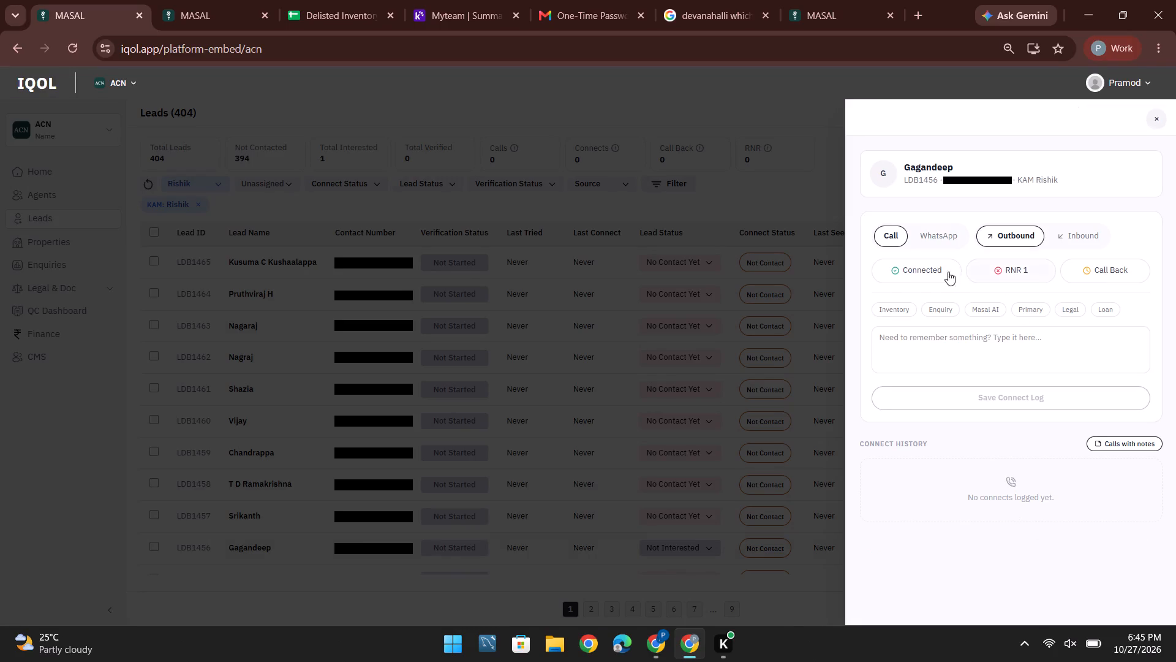
left_click(930, 272)
left_click(943, 349)
type("not a")
type("n age")
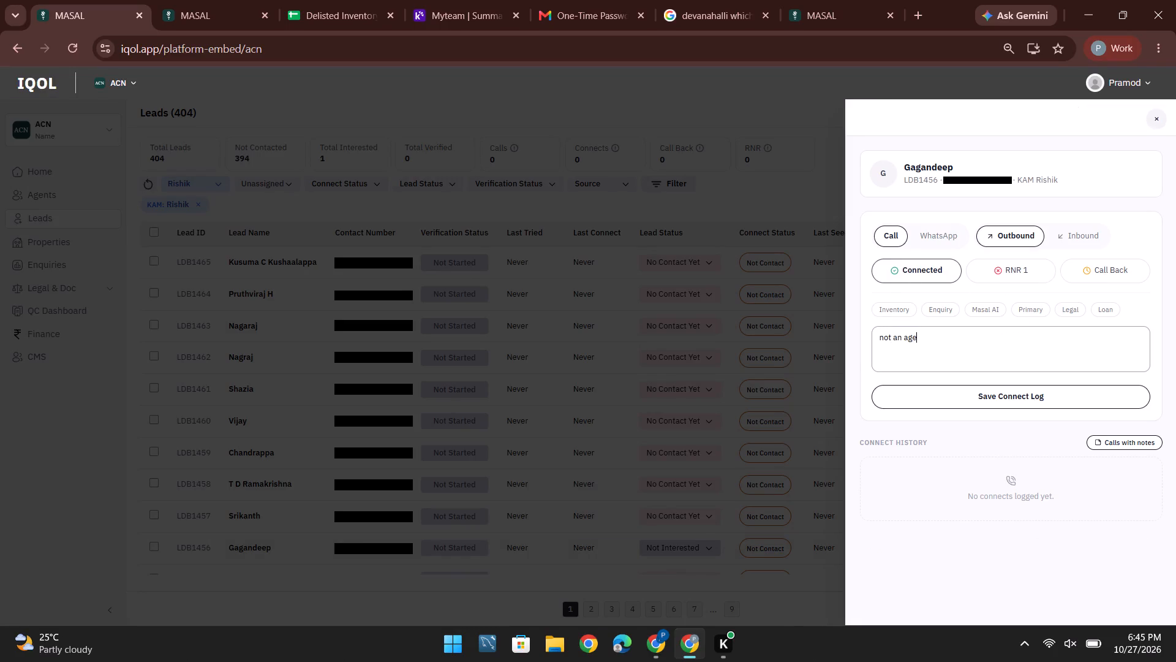
type("nt")
key("space")
key("comma")
key("space")
type("he")
key("space")
type("is banker")
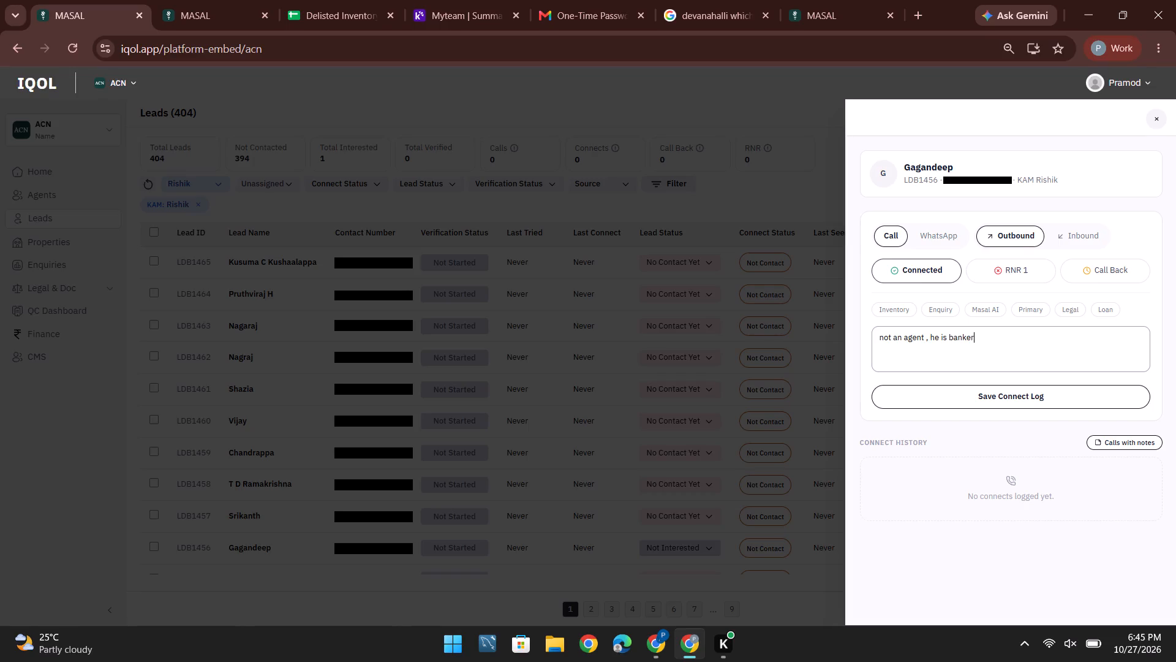
left_click(989, 392)
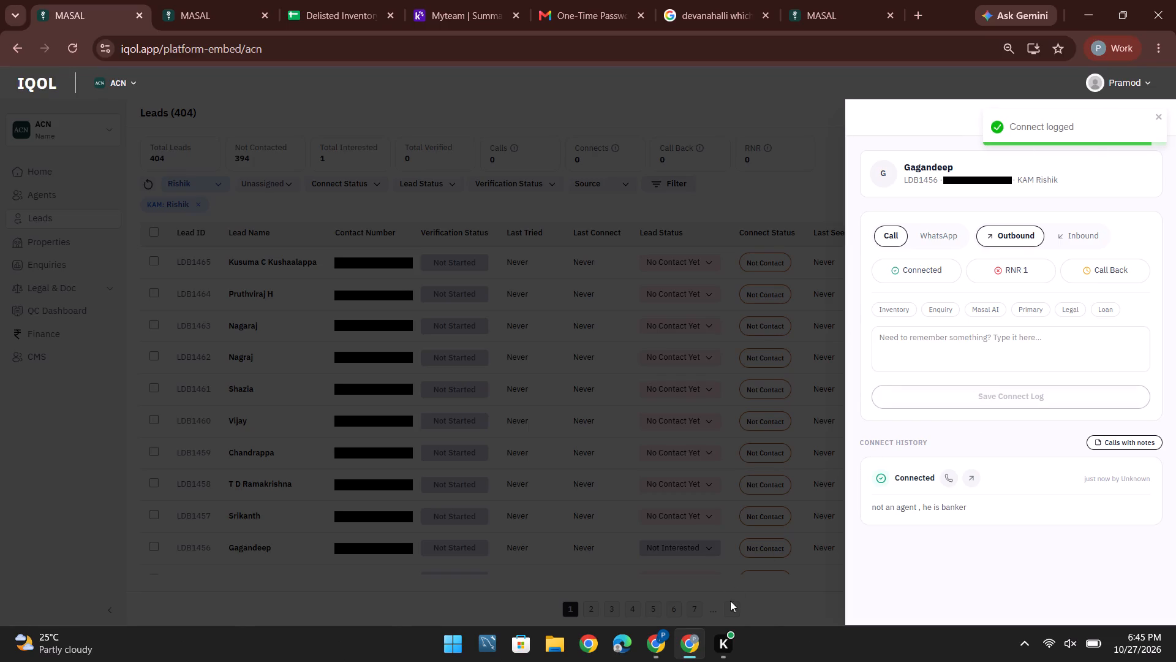
left_click(790, 593)
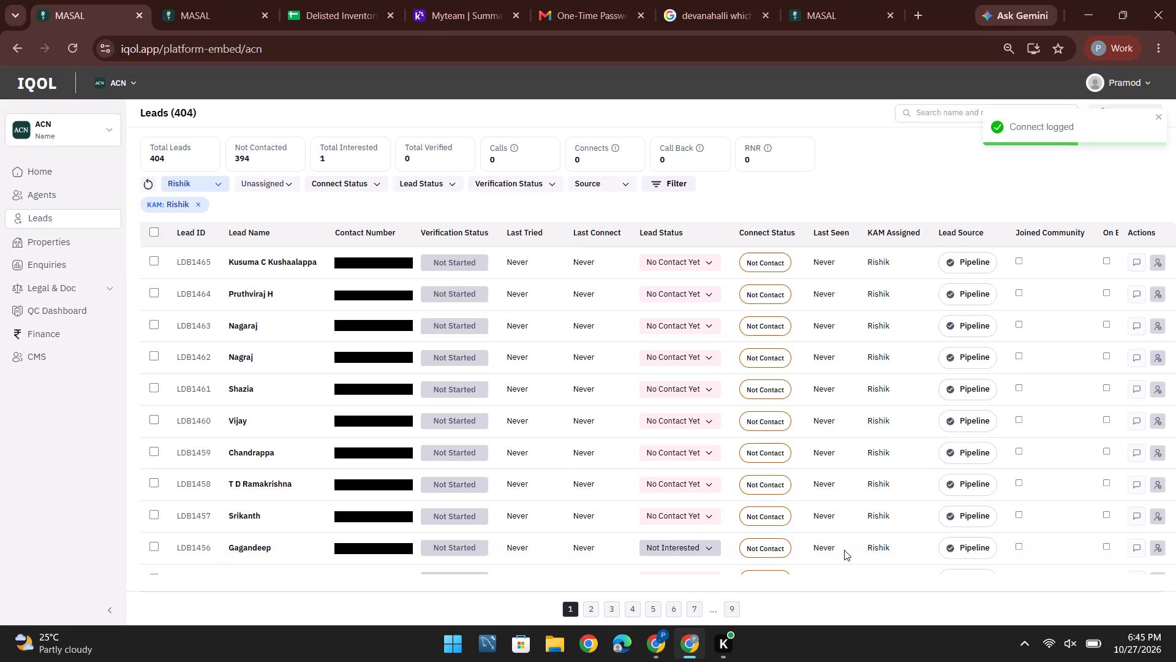
scroll(844, 550, "up", 1)
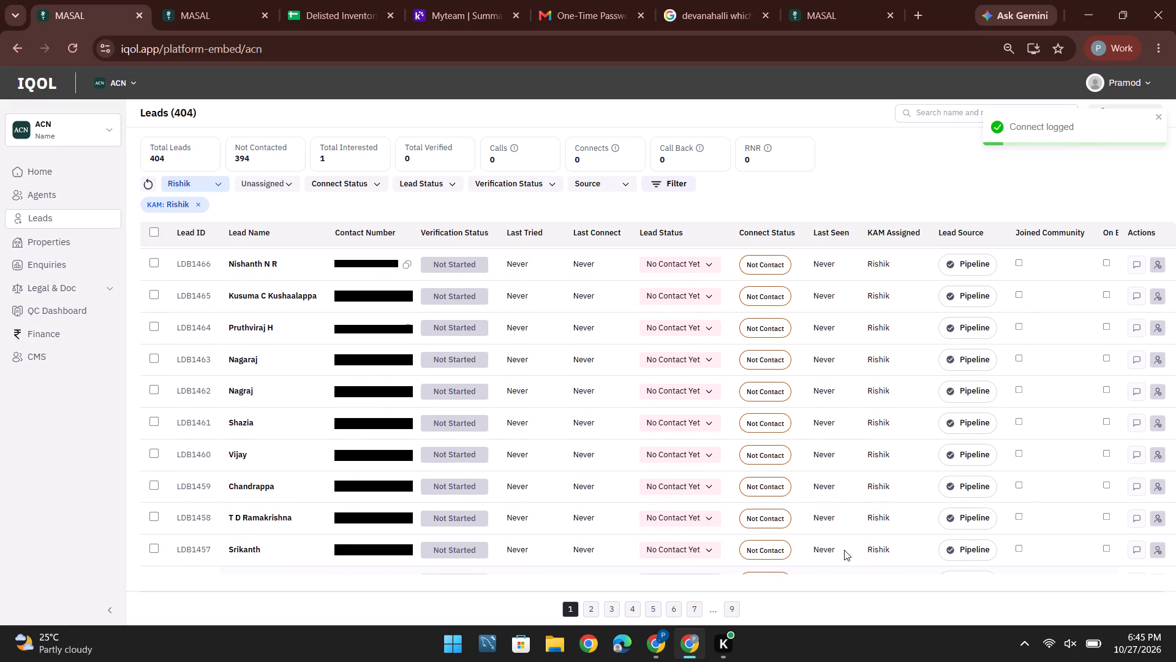
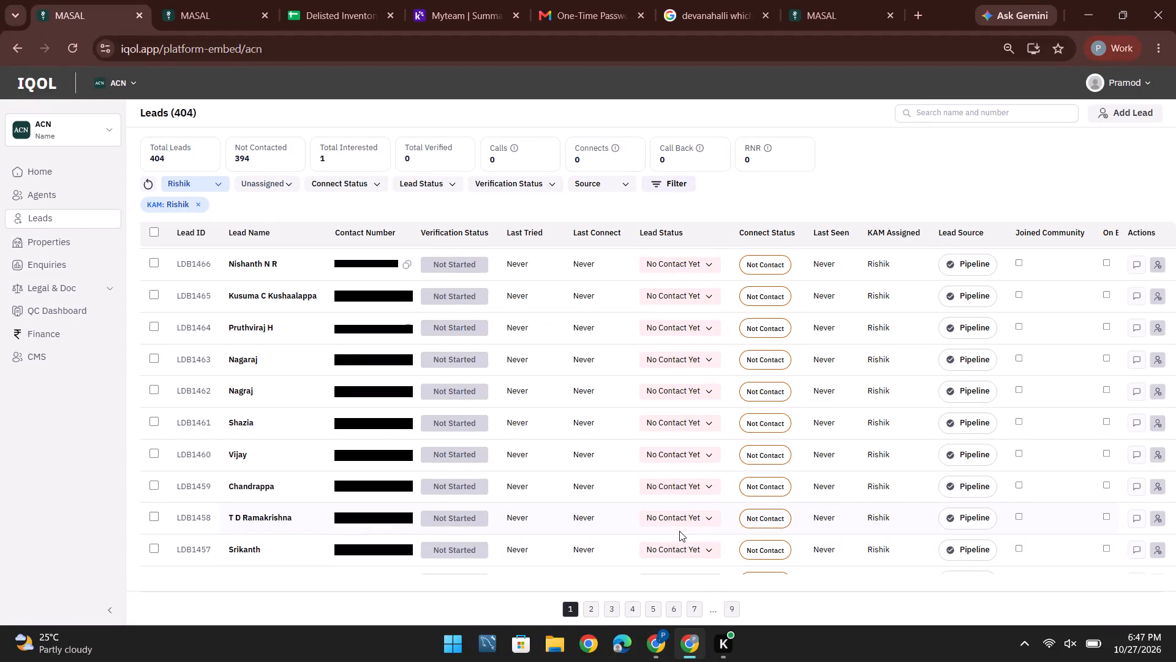
scroll(679, 531, "right", 1)
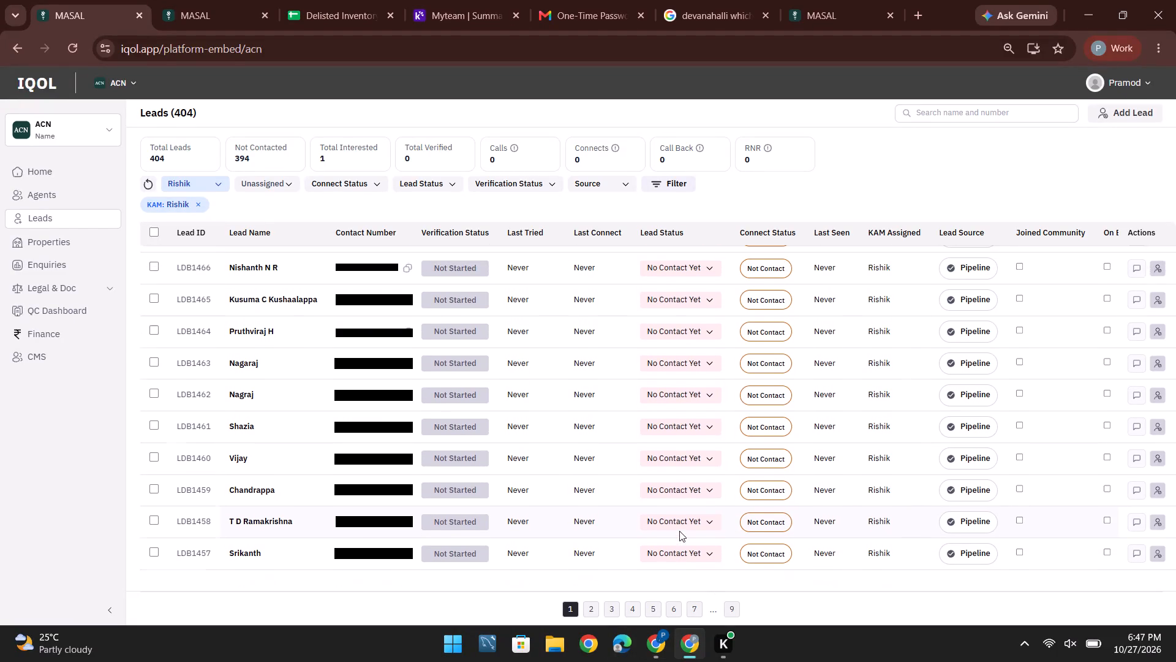
scroll(645, 548, "right", 1)
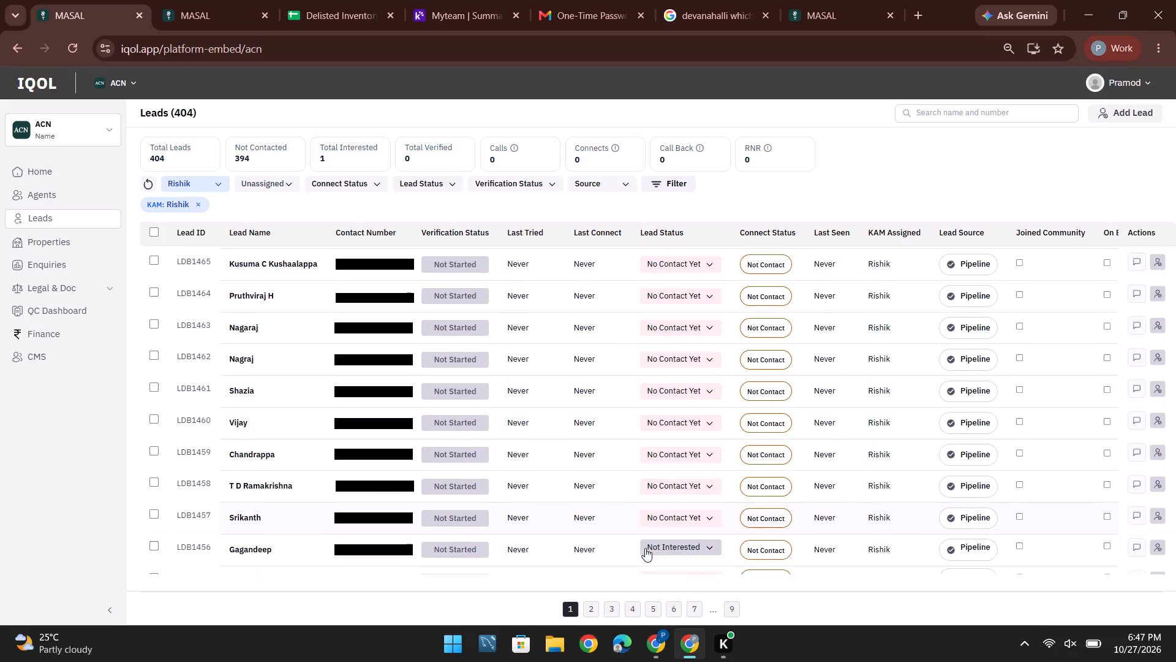
scroll(645, 548, "right", 2)
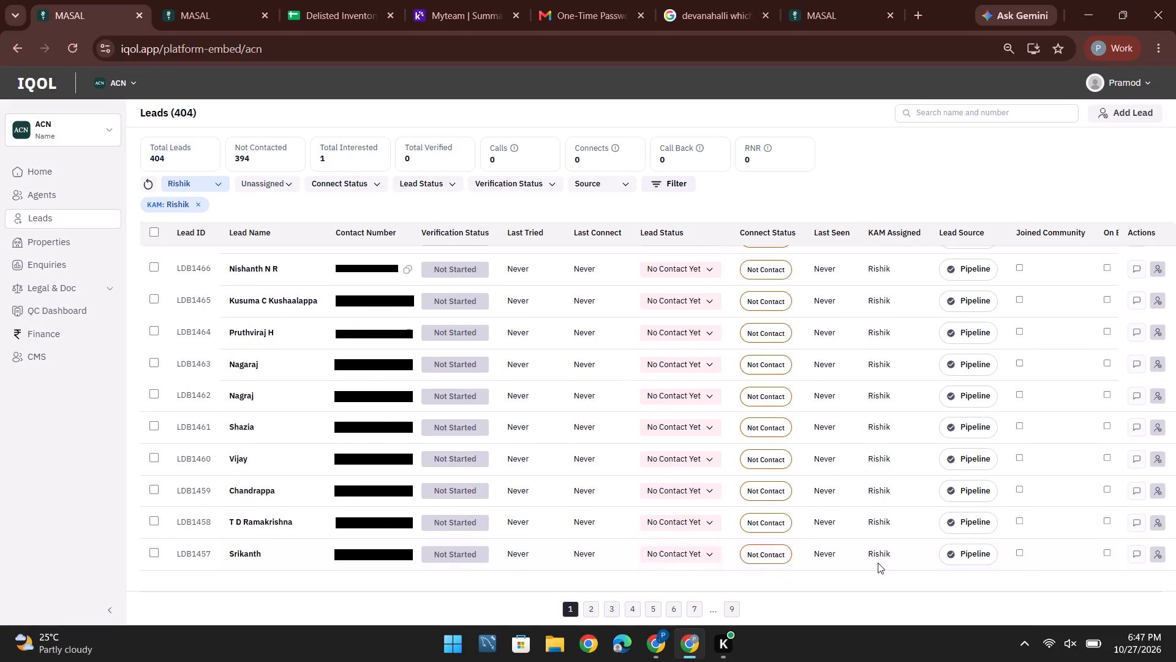
left_click(1155, 554)
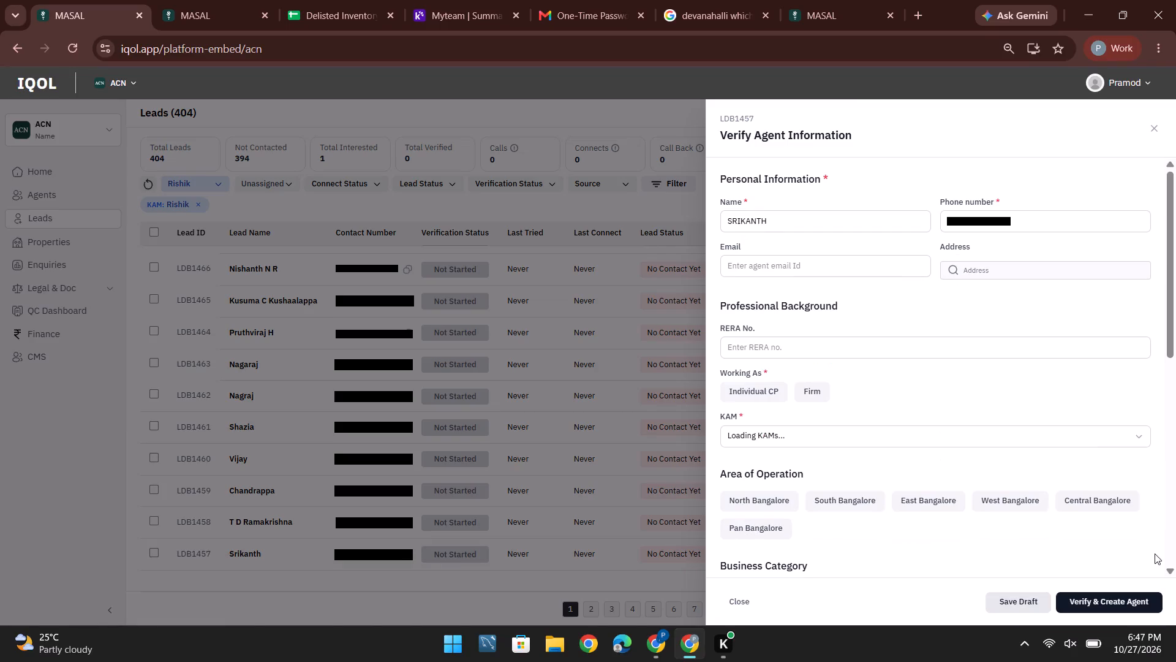